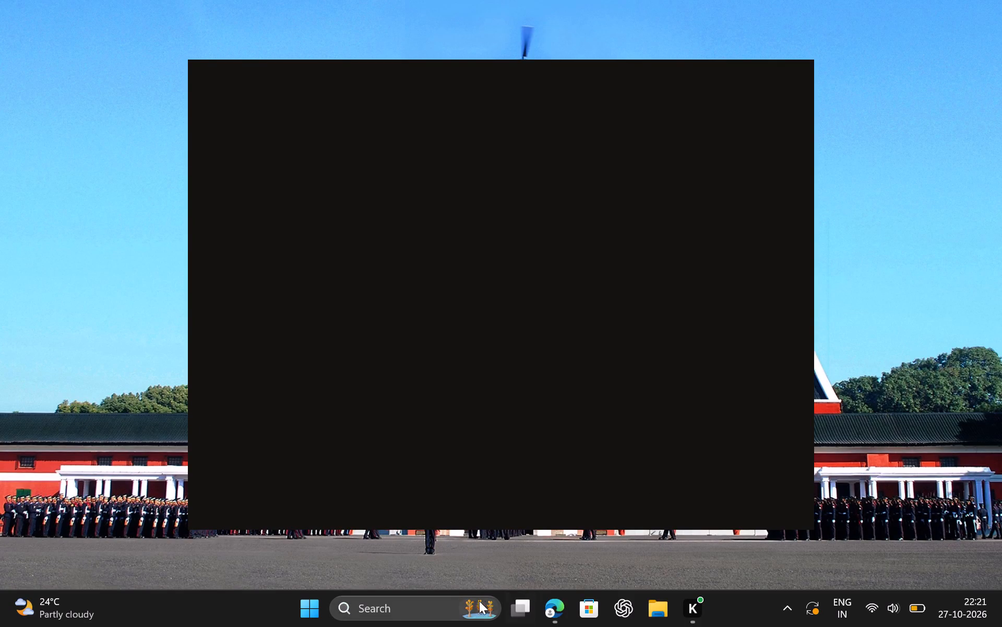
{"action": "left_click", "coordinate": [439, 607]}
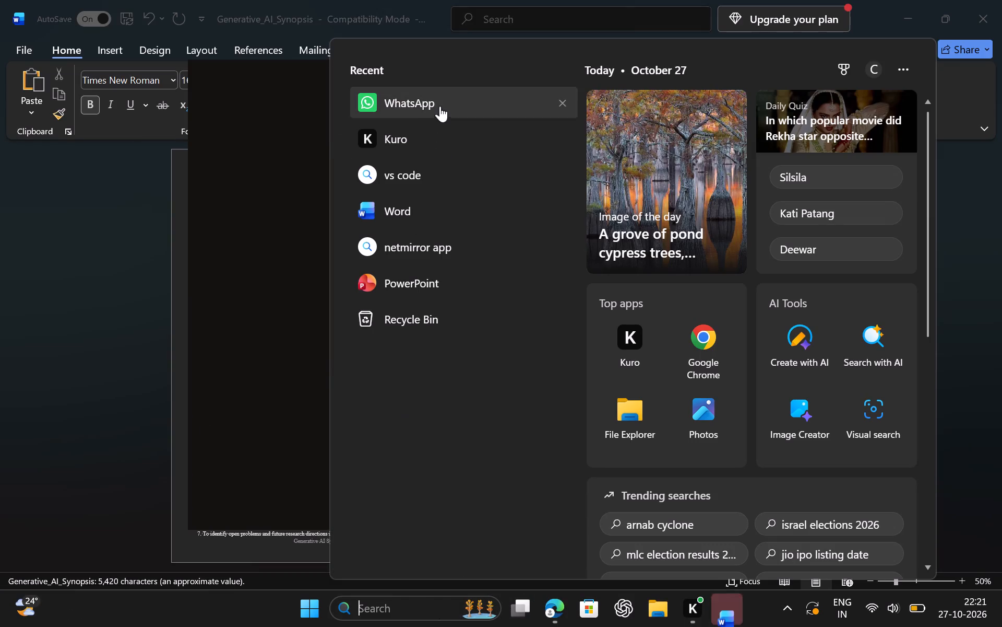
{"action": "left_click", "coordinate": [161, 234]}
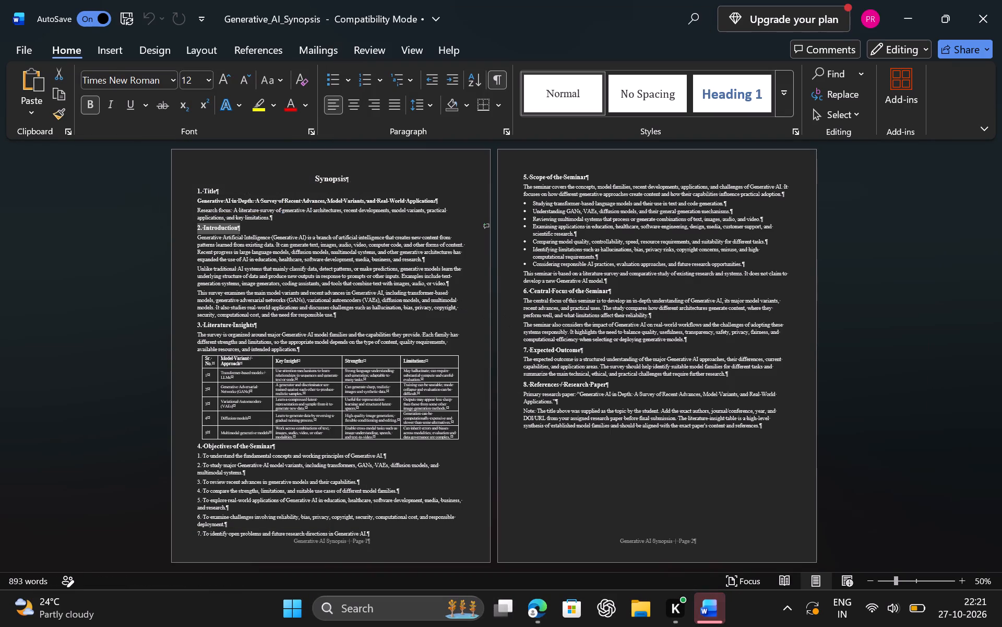
Insert a blank paragraph before the "2. Introduction" heading and another before the "3. Literature Insights" heading.
{"action": "scroll", "coordinate": [584, 334], "scroll_direction": "up", "scroll_amount": 1}
{"action": "scroll", "coordinate": [443, 286], "scroll_direction": "up", "scroll_amount": 5, "text": "ctrl"}
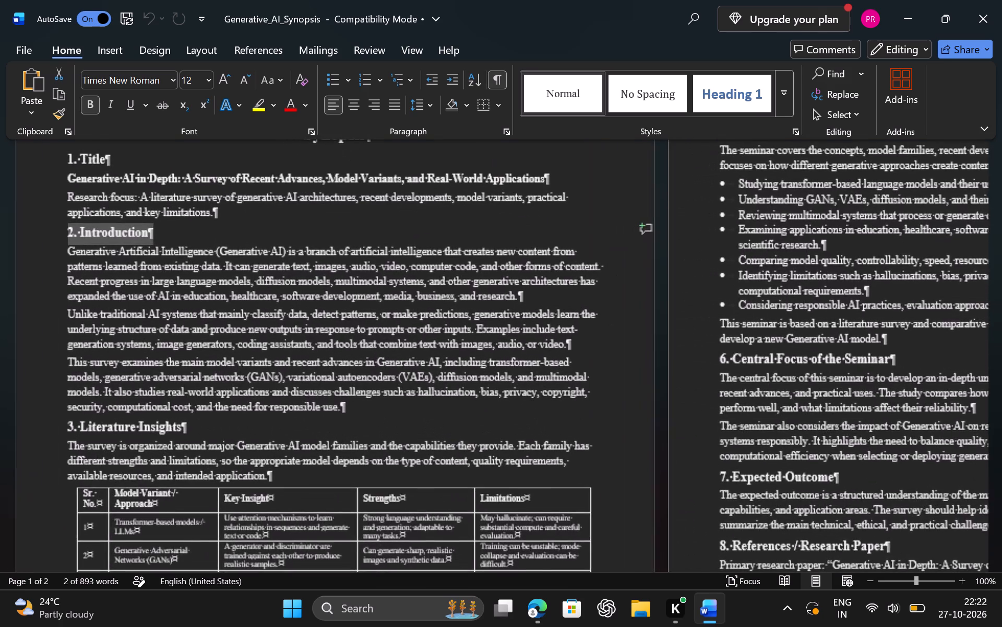
{"action": "scroll", "coordinate": [443, 286], "scroll_direction": "up", "scroll_amount": 1}
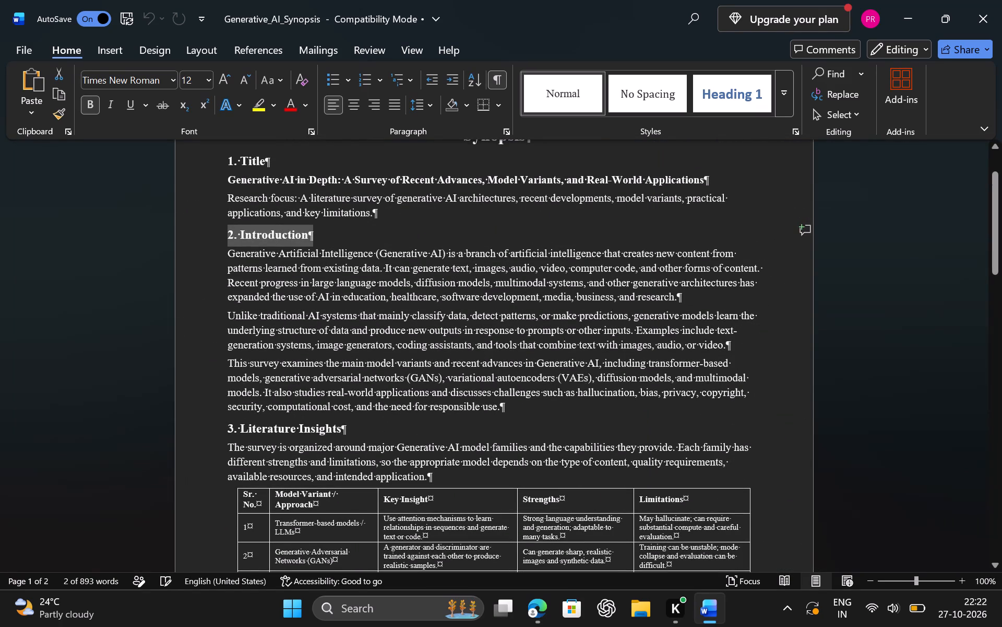
{"action": "left_click", "coordinate": [355, 246]}
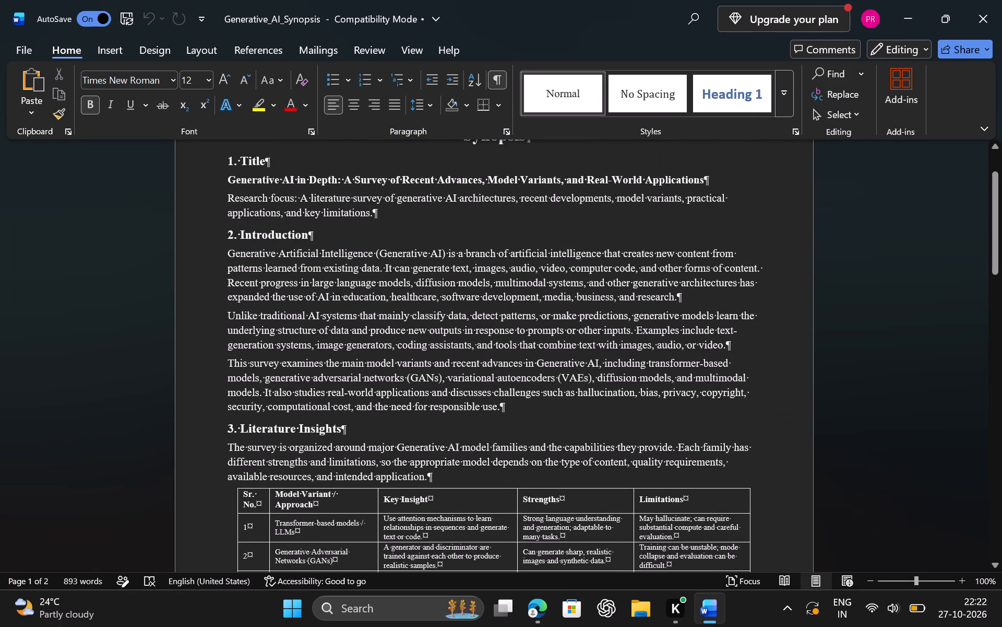
{"action": "left_click", "coordinate": [405, 219]}
{"action": "key", "text": "Return"}
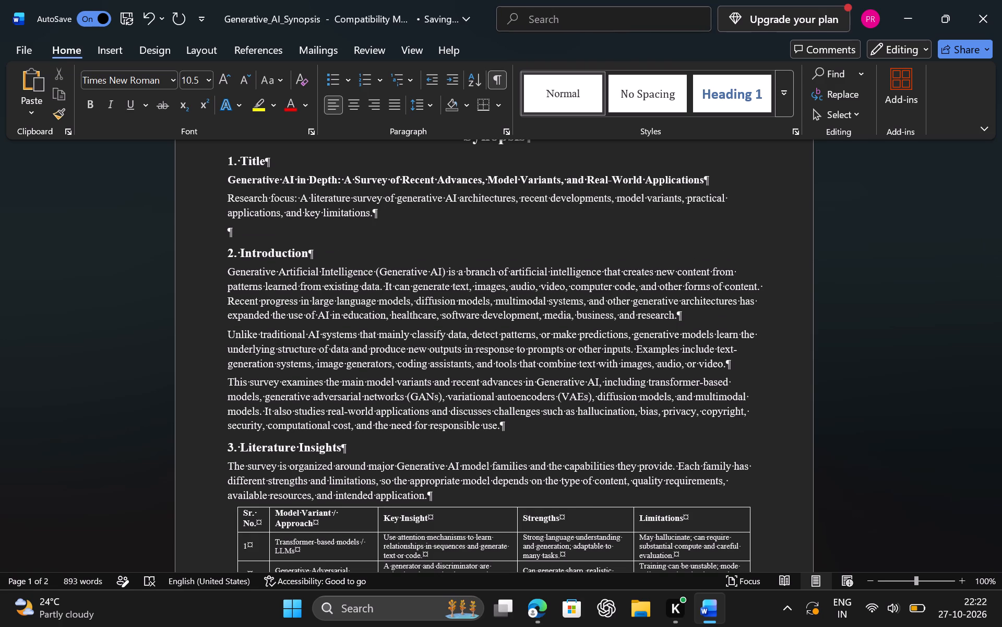
{"action": "scroll", "coordinate": [405, 219], "scroll_direction": "down", "scroll_amount": 2}
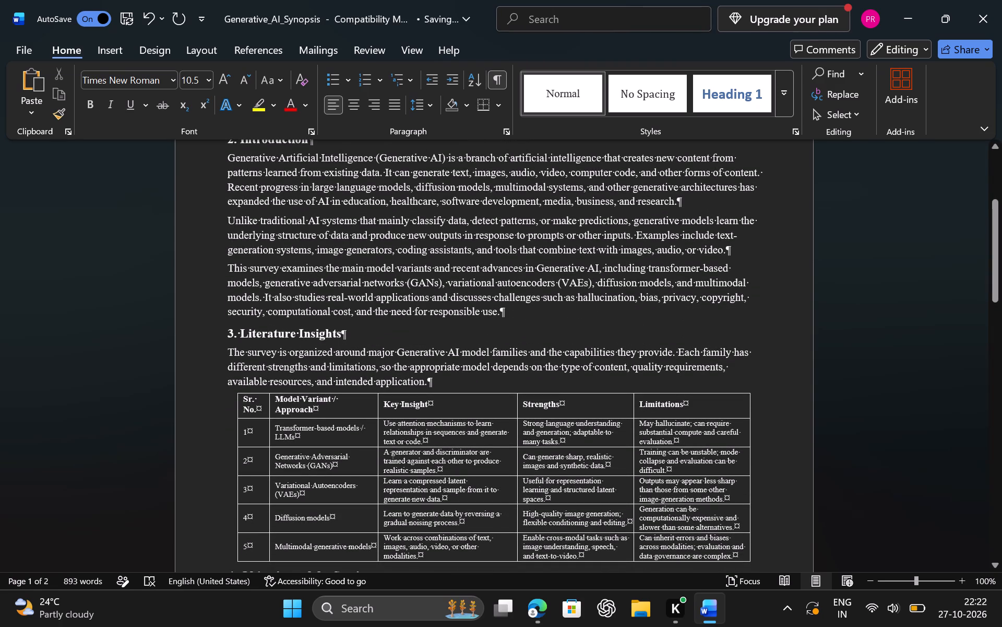
{"action": "left_click", "coordinate": [541, 310]}
{"action": "key", "text": "Return"}
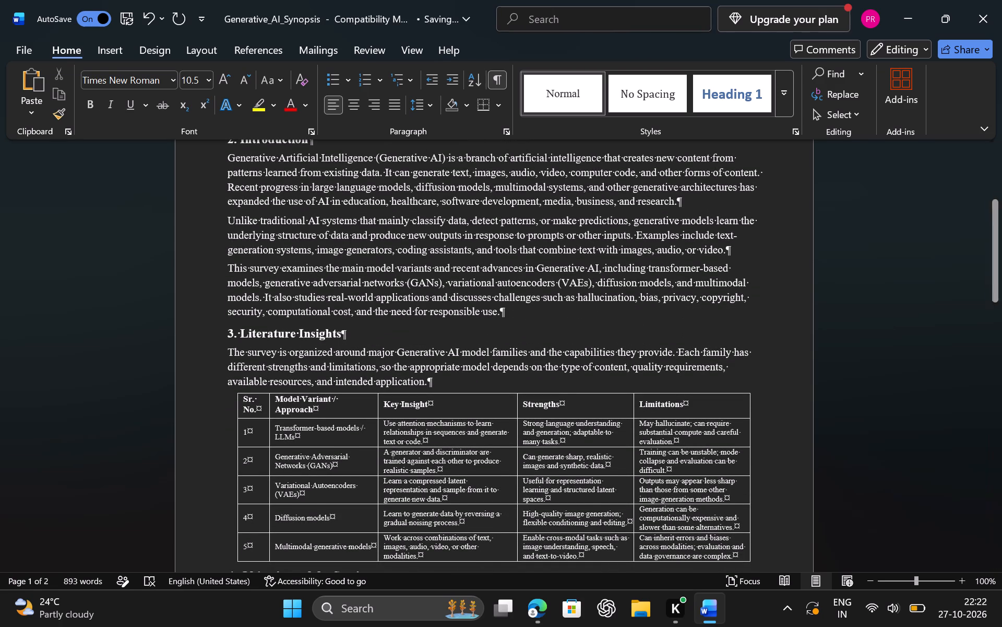
Add a 3 pt thick-line box page border in automatic colour to the whole document.
{"action": "scroll", "coordinate": [541, 310], "scroll_direction": "up", "scroll_amount": 4}
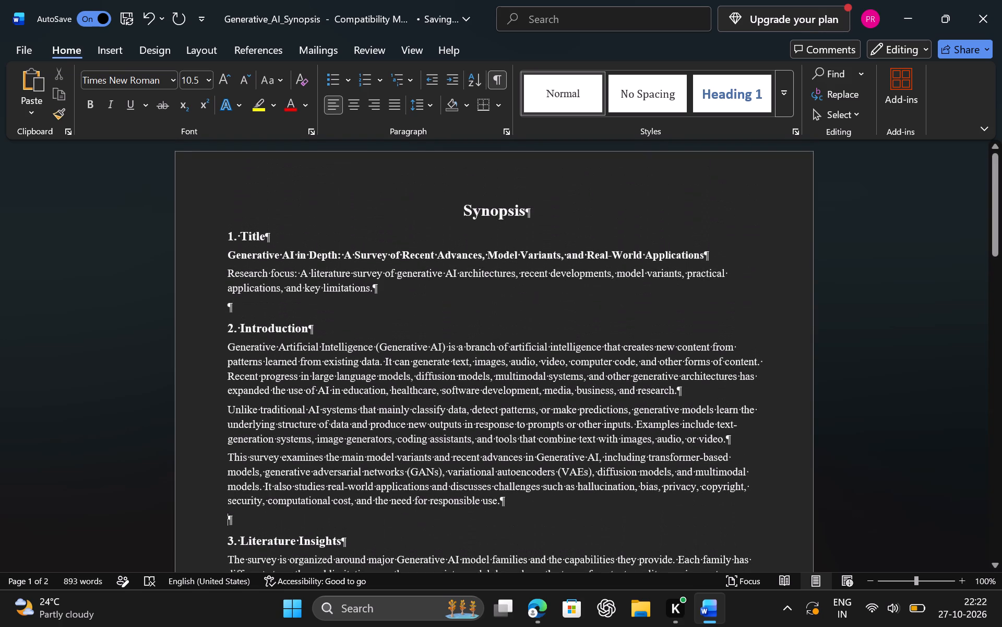
{"action": "left_click_drag", "start_coordinate": [225, 236], "coordinate": [308, 235]}
{"action": "left_click", "coordinate": [308, 235]}
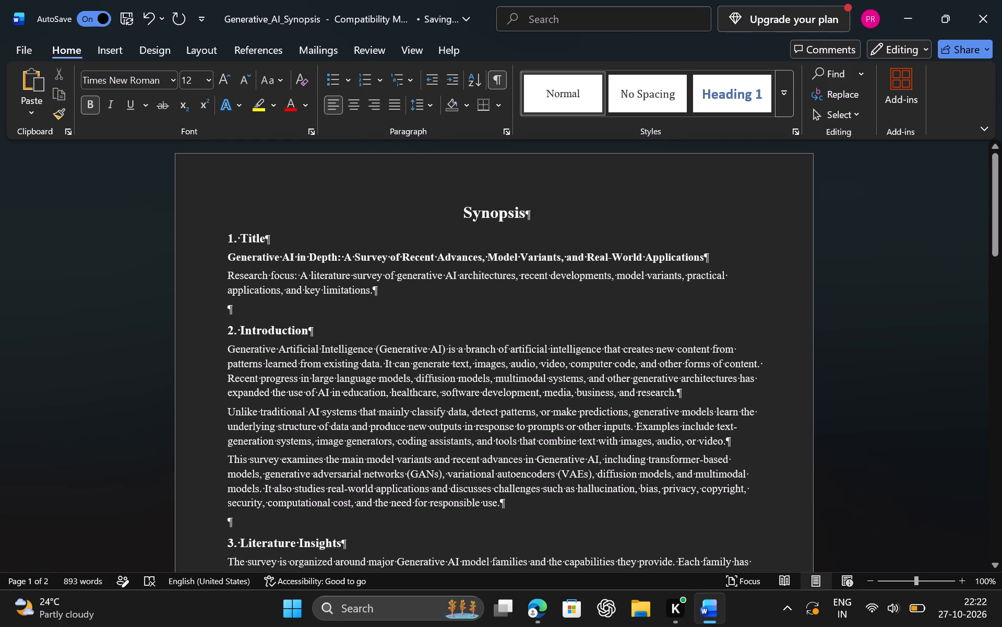
{"action": "left_click", "coordinate": [106, 50]}
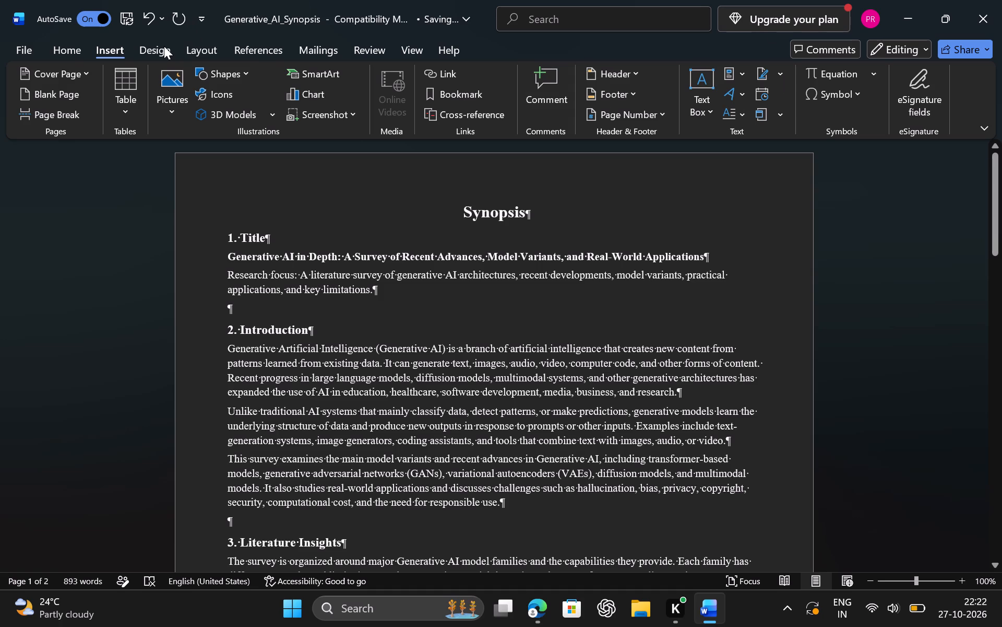
{"action": "left_click", "coordinate": [163, 46]}
{"action": "left_click", "coordinate": [938, 109]}
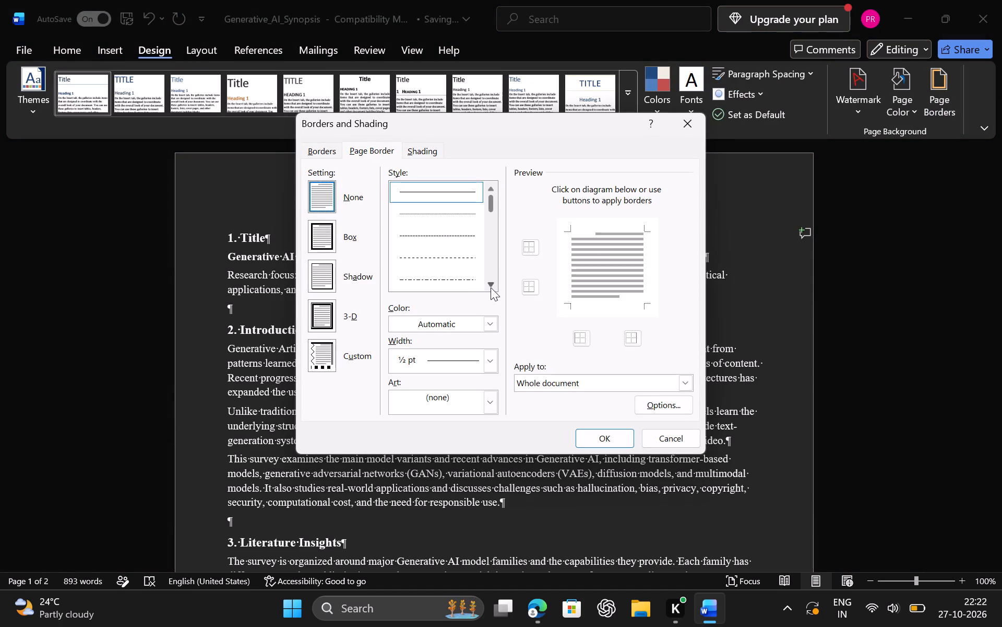
{"action": "triple_click", "coordinate": [491, 287]}
{"action": "triple_click", "coordinate": [491, 287]}
{"action": "left_click", "coordinate": [461, 238]}
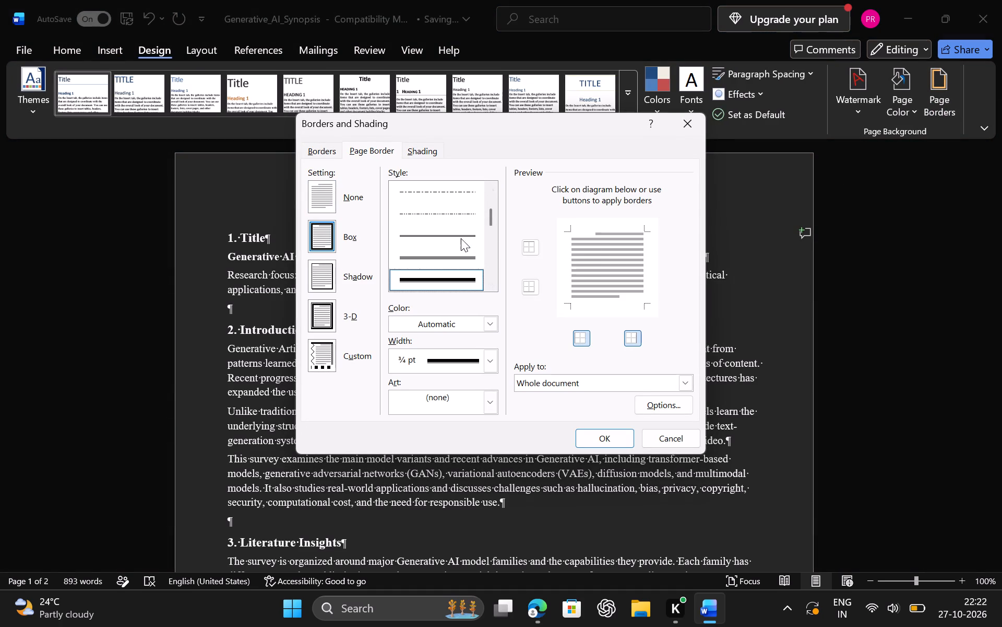
{"action": "left_click", "coordinate": [617, 432]}
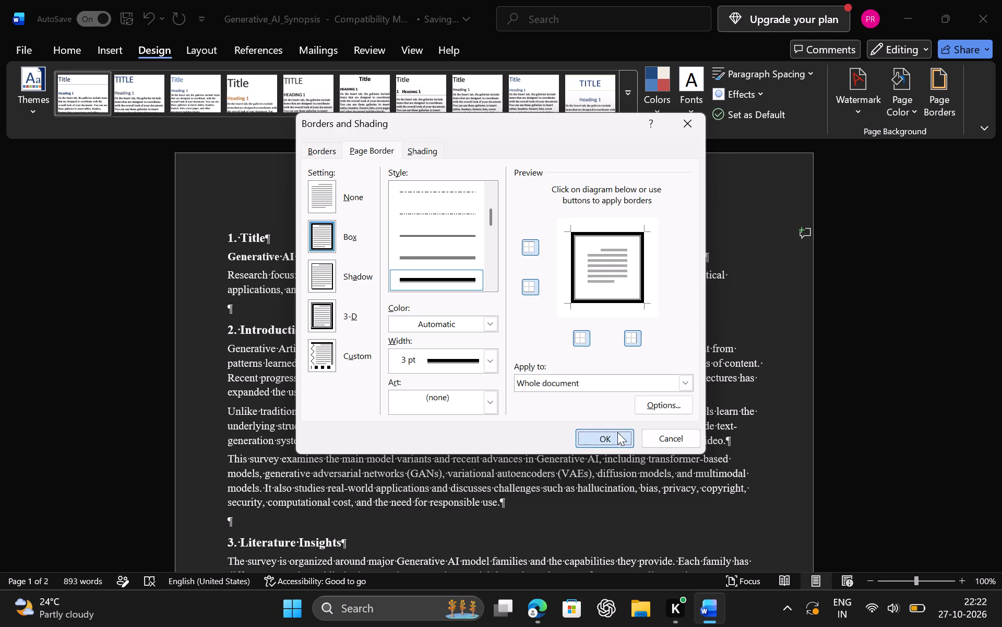
Set the font size of the "1. Title" heading to 14.
{"action": "scroll", "coordinate": [617, 432], "scroll_direction": "down", "scroll_amount": 1}
{"action": "scroll", "coordinate": [617, 432], "scroll_direction": "up", "scroll_amount": 1}
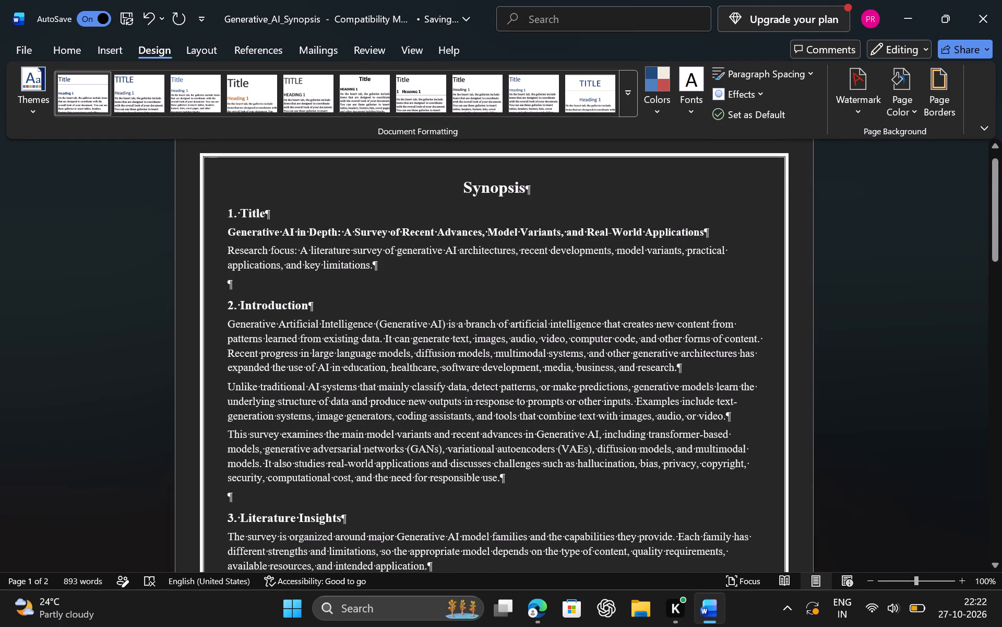
{"action": "left_click_drag", "start_coordinate": [223, 209], "coordinate": [321, 212]}
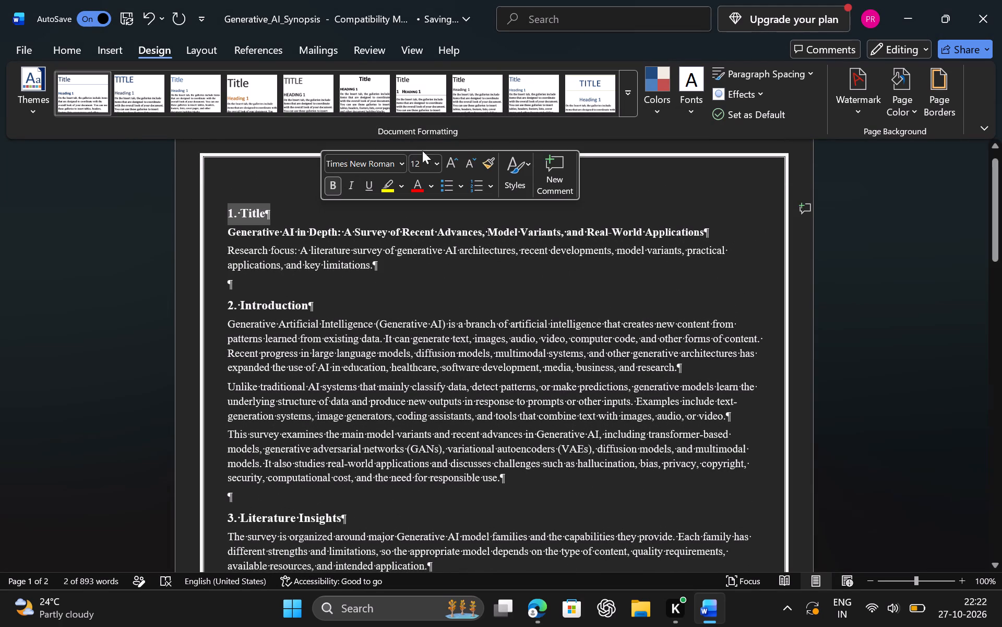
{"action": "left_click", "coordinate": [421, 159]}
{"action": "key", "text": "BackSpace"}
{"action": "type", "text": "14"}
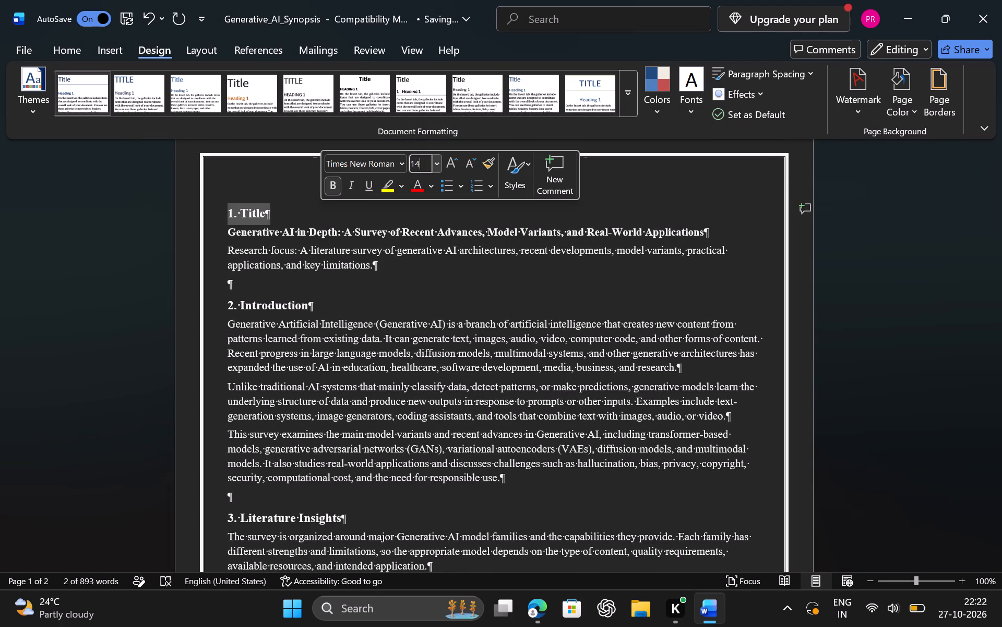
{"action": "key", "text": "Return"}
Set the survey title and research focus text under the "1. Title" heading to font size 12.
{"action": "left_click_drag", "start_coordinate": [225, 235], "coordinate": [238, 243]}
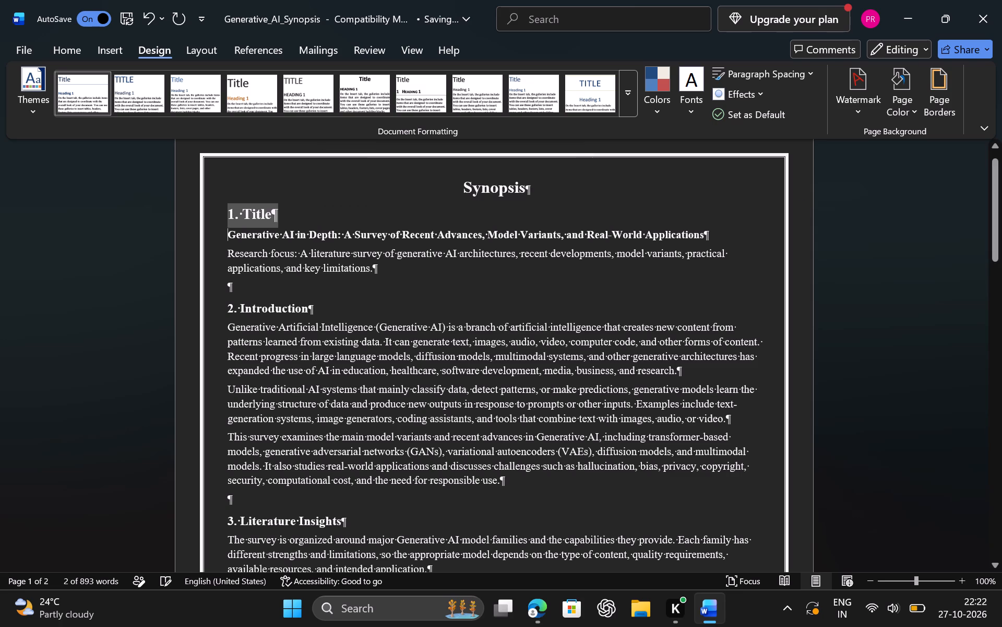
{"action": "left_click_drag", "start_coordinate": [238, 243], "coordinate": [421, 293]}
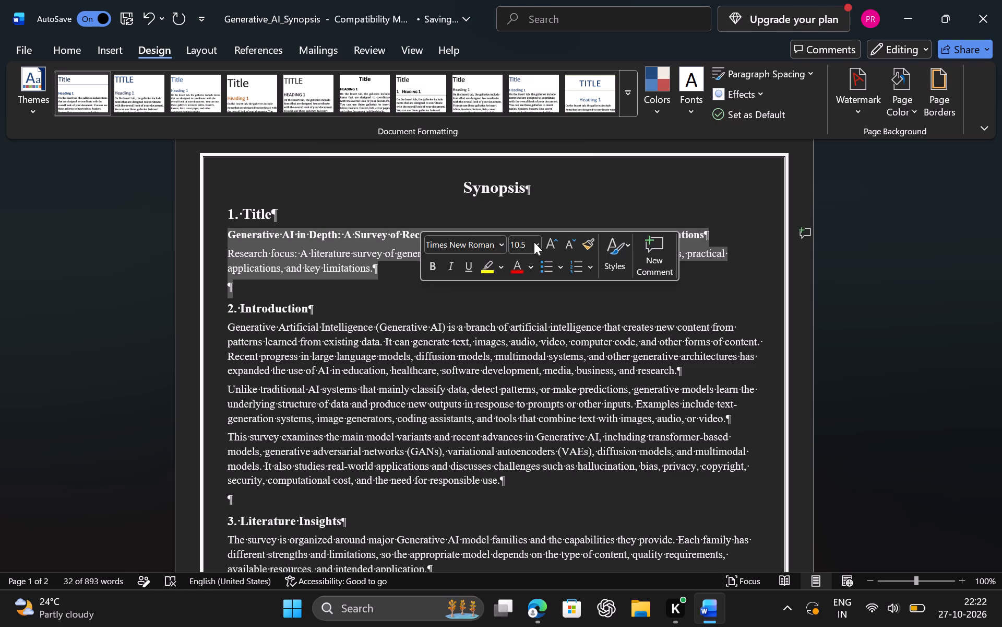
{"action": "left_click", "coordinate": [524, 241]}
{"action": "key", "text": "BackSpace"}
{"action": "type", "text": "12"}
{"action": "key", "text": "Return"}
Set the "2. Introduction" heading, together with the blank paragraph above it, to font size 14.
{"action": "left_click", "coordinate": [485, 319]}
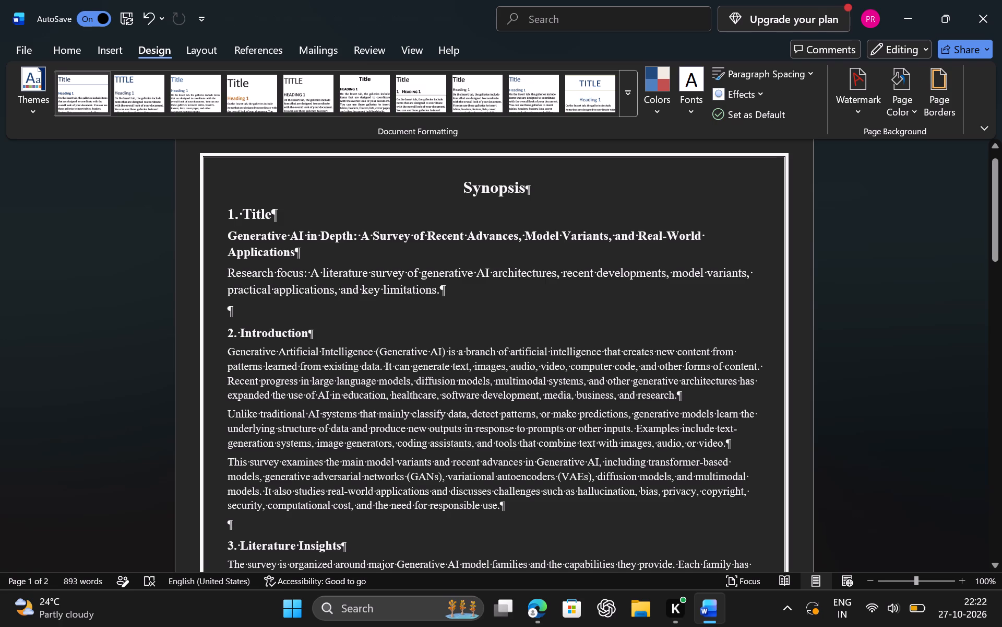
{"action": "scroll", "coordinate": [224, 279], "scroll_direction": "down", "scroll_amount": 1}
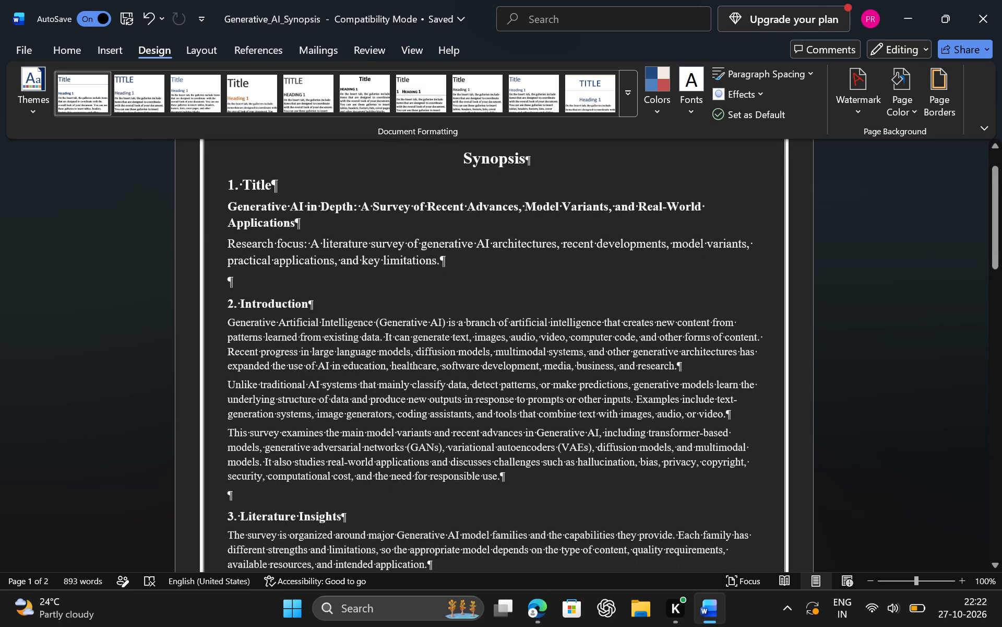
{"action": "scroll", "coordinate": [224, 279], "scroll_direction": "down", "scroll_amount": 1}
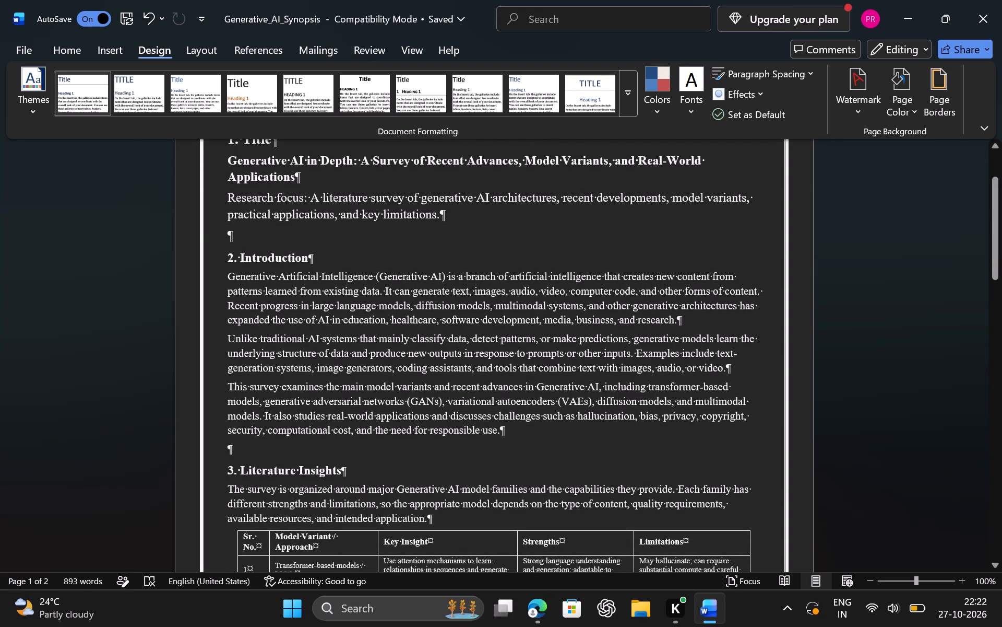
{"action": "scroll", "coordinate": [224, 279], "scroll_direction": "down", "scroll_amount": 1}
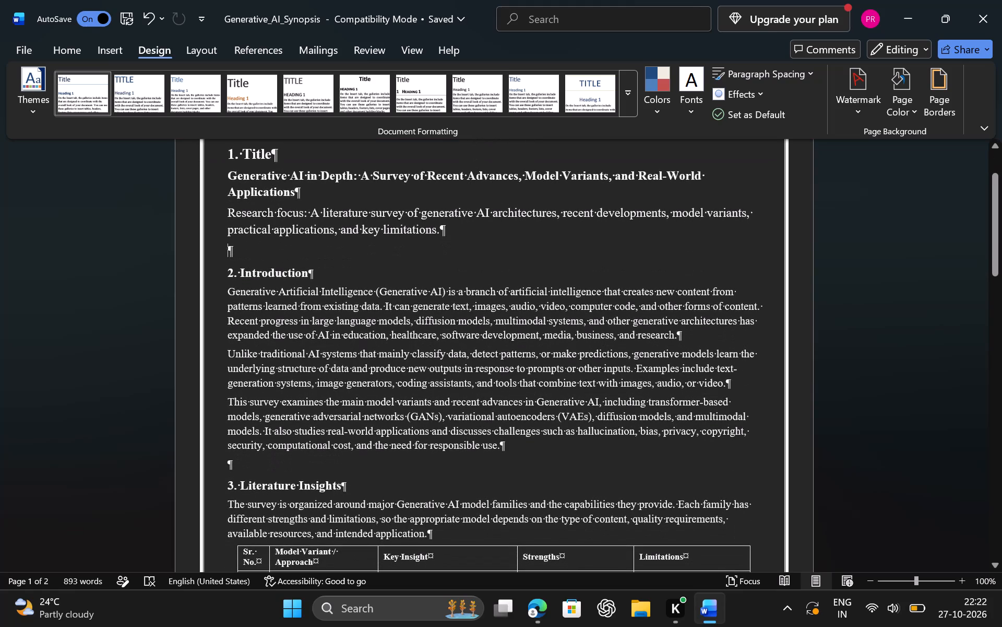
{"action": "left_click_drag", "start_coordinate": [224, 261], "coordinate": [302, 278]}
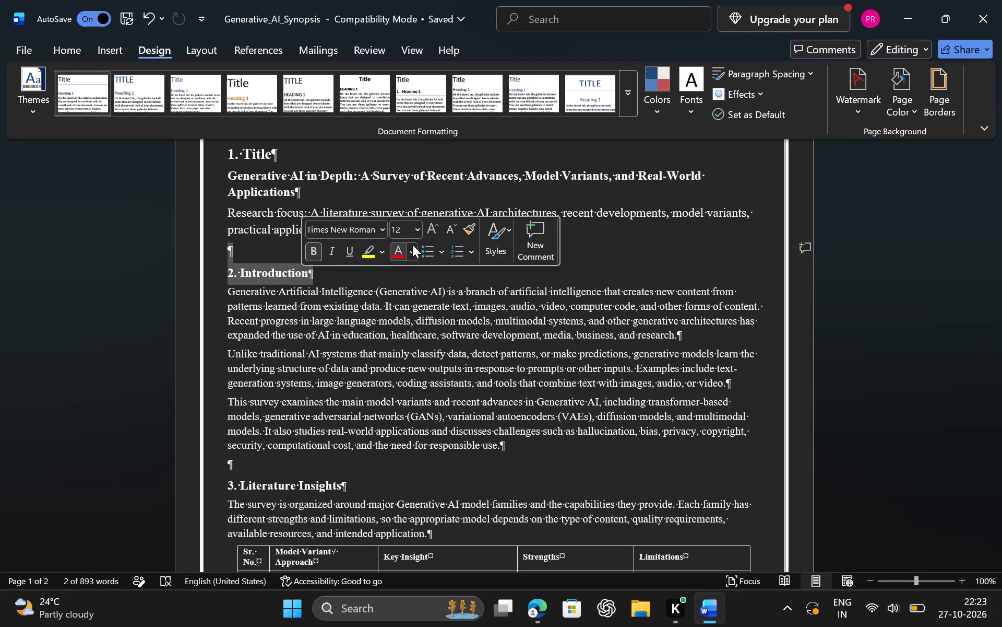
{"action": "left_click", "coordinate": [410, 230]}
{"action": "key", "text": "BackSpace"}
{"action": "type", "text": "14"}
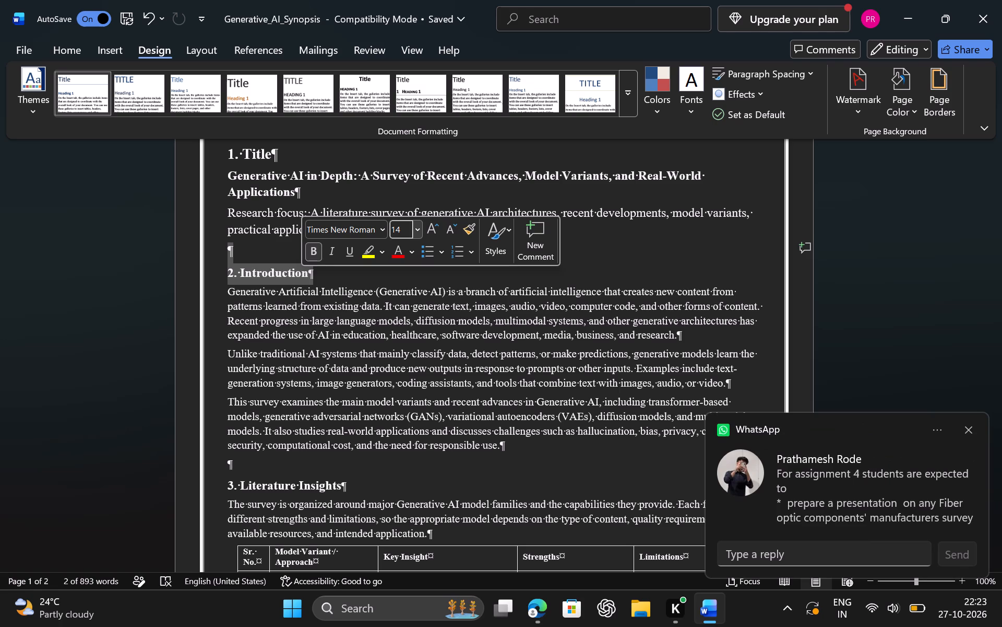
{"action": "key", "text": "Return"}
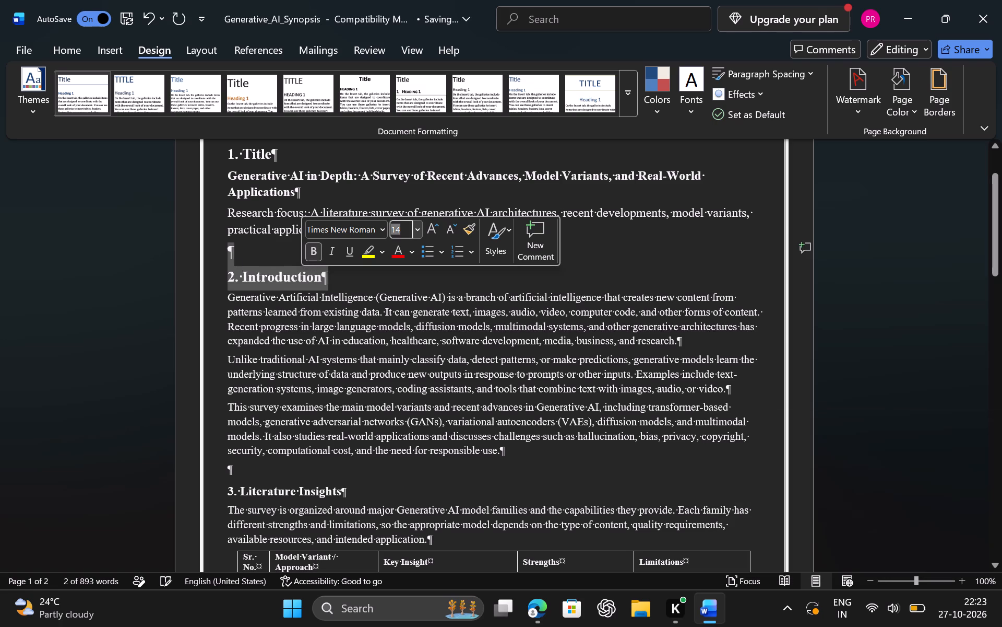
Set the three body paragraphs under the "2. Introduction" heading to font size 12.
{"action": "left_click_drag", "start_coordinate": [228, 299], "coordinate": [533, 453]}
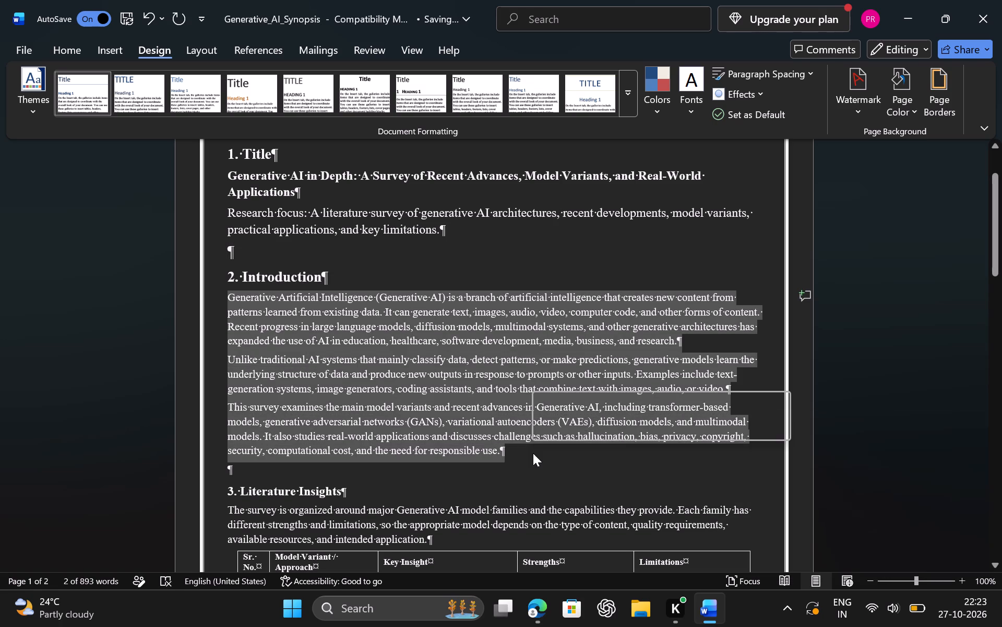
{"action": "left_click", "coordinate": [636, 401]}
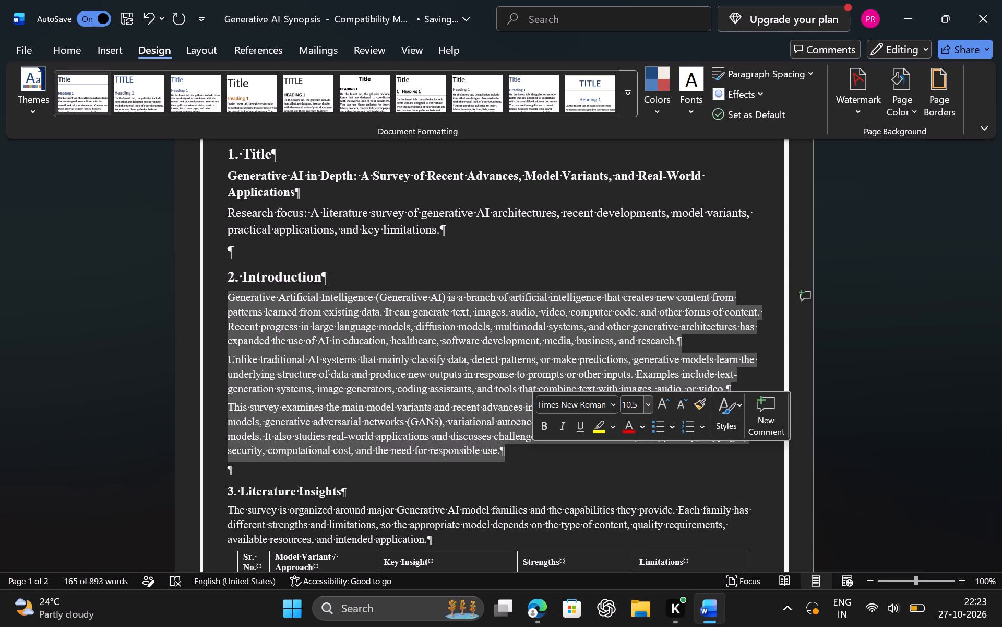
{"action": "key", "text": "BackSpace"}
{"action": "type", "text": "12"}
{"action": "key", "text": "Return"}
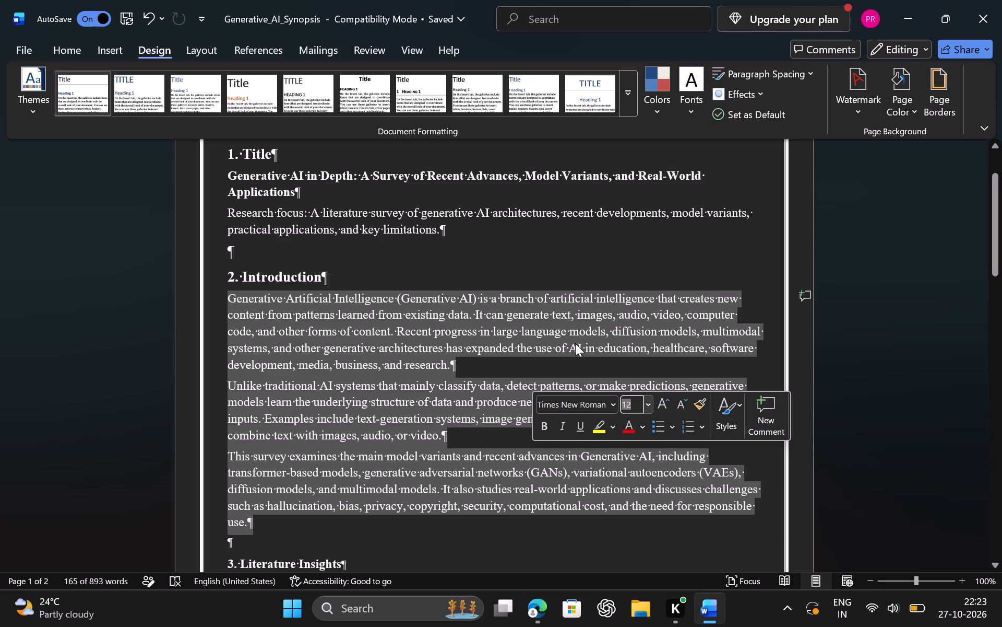
Set the font size of the "3. Literature Insights" heading to 14.
{"action": "left_click", "coordinate": [451, 513]}
{"action": "scroll", "coordinate": [451, 513], "scroll_direction": "down", "scroll_amount": 2}
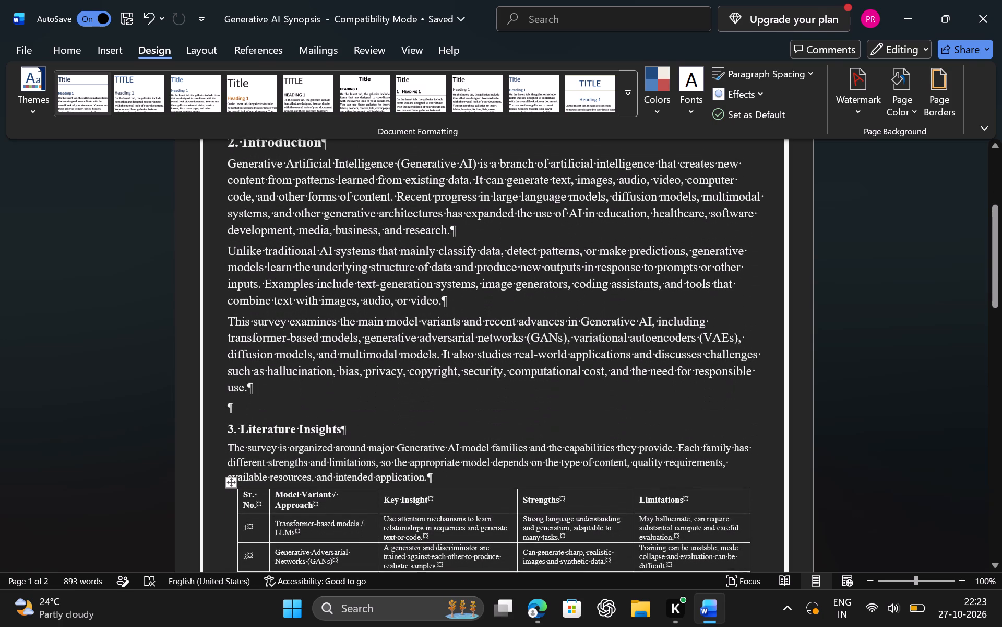
{"action": "scroll", "coordinate": [451, 513], "scroll_direction": "down", "scroll_amount": 1}
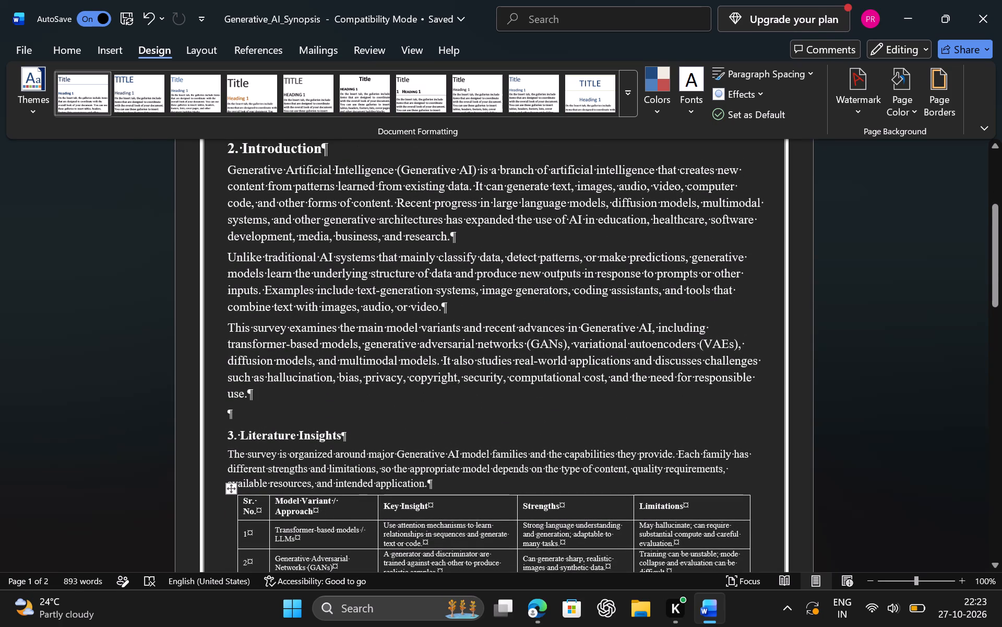
{"action": "scroll", "coordinate": [451, 513], "scroll_direction": "down", "scroll_amount": 2}
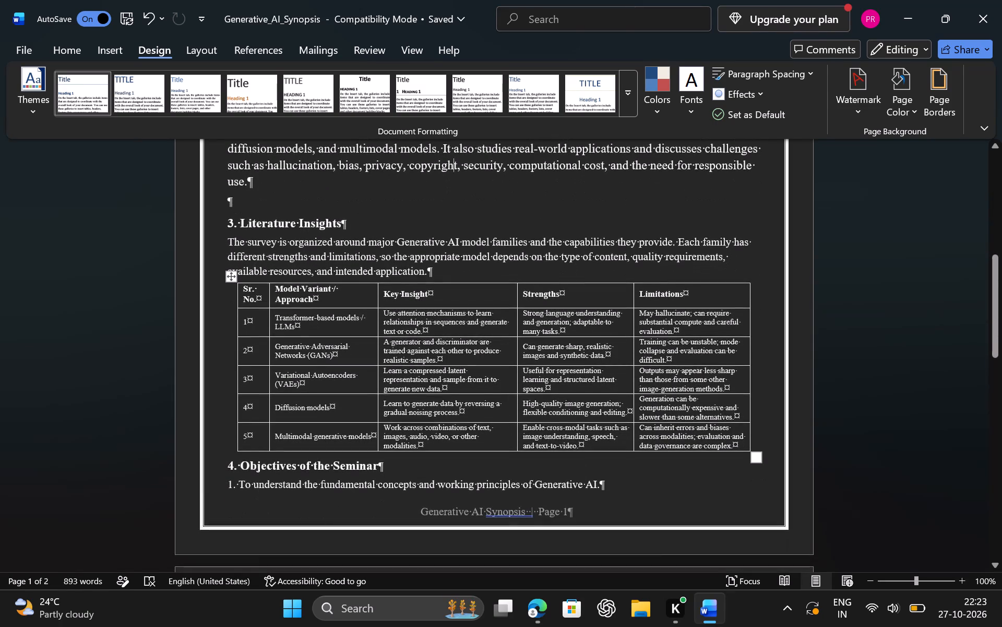
{"action": "left_click_drag", "start_coordinate": [223, 224], "coordinate": [422, 215]}
{"action": "left_click", "coordinate": [530, 167]}
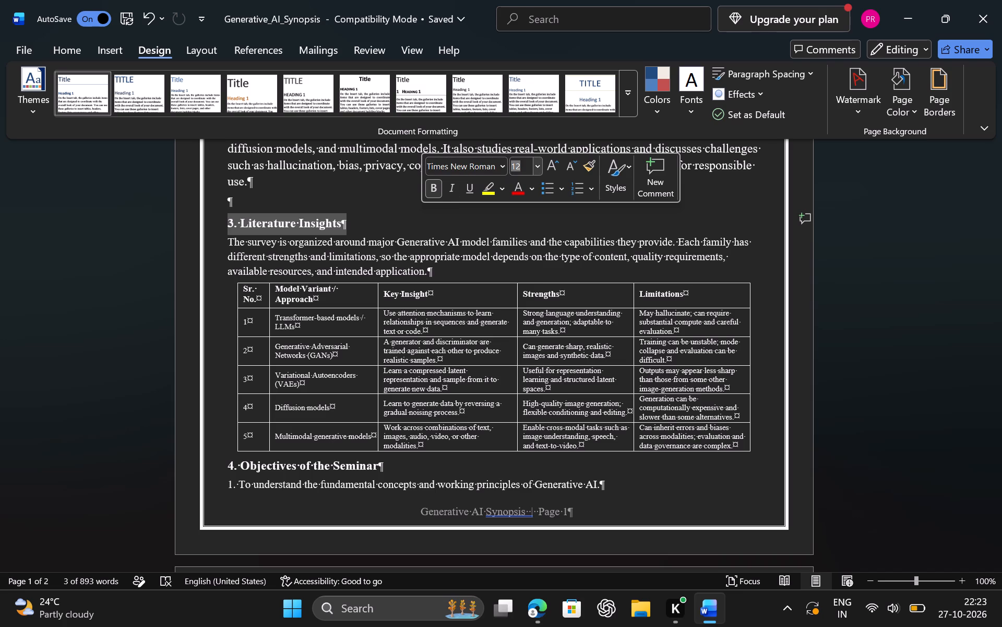
{"action": "key", "text": "BackSpace"}
{"action": "type", "text": "14"}
{"action": "key", "text": "Return"}
{"action": "left_click", "coordinate": [439, 215]}
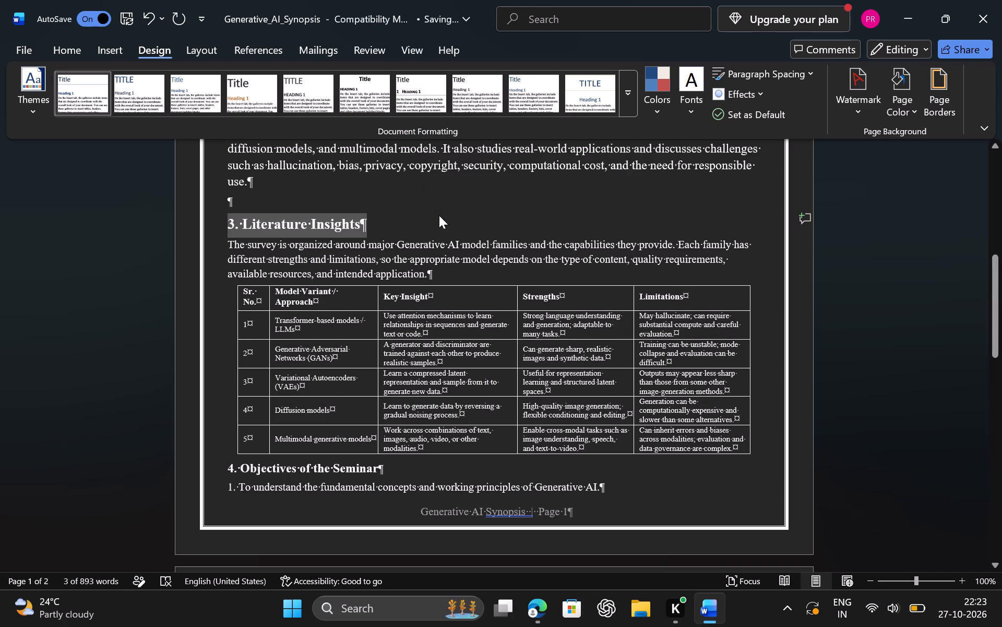
Set the paragraph under the "3. Literature Insights" heading, above the table, to font size 12.
{"action": "left_click_drag", "start_coordinate": [233, 240], "coordinate": [444, 286]}
{"action": "left_click", "coordinate": [444, 286]}
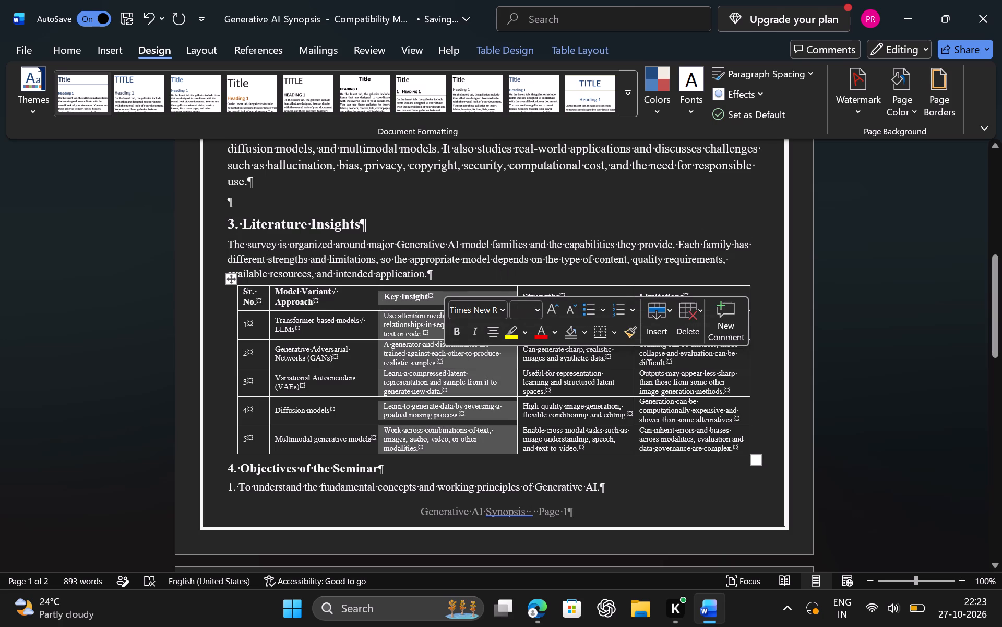
{"action": "left_click_drag", "start_coordinate": [427, 271], "coordinate": [209, 241]}
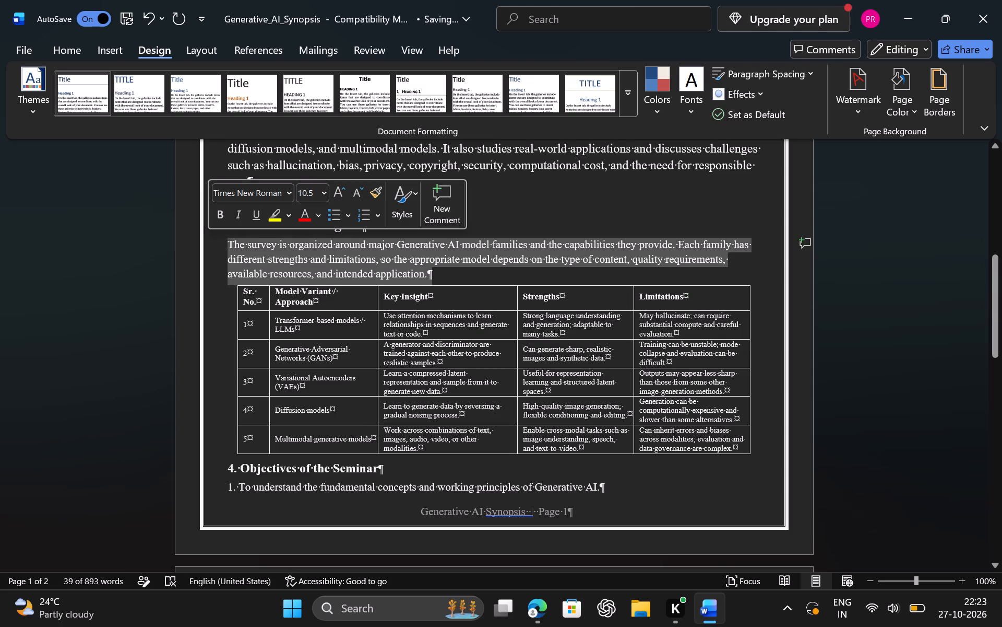
{"action": "left_click", "coordinate": [318, 194]}
{"action": "key", "text": "BackSpace"}
{"action": "type", "text": "12"}
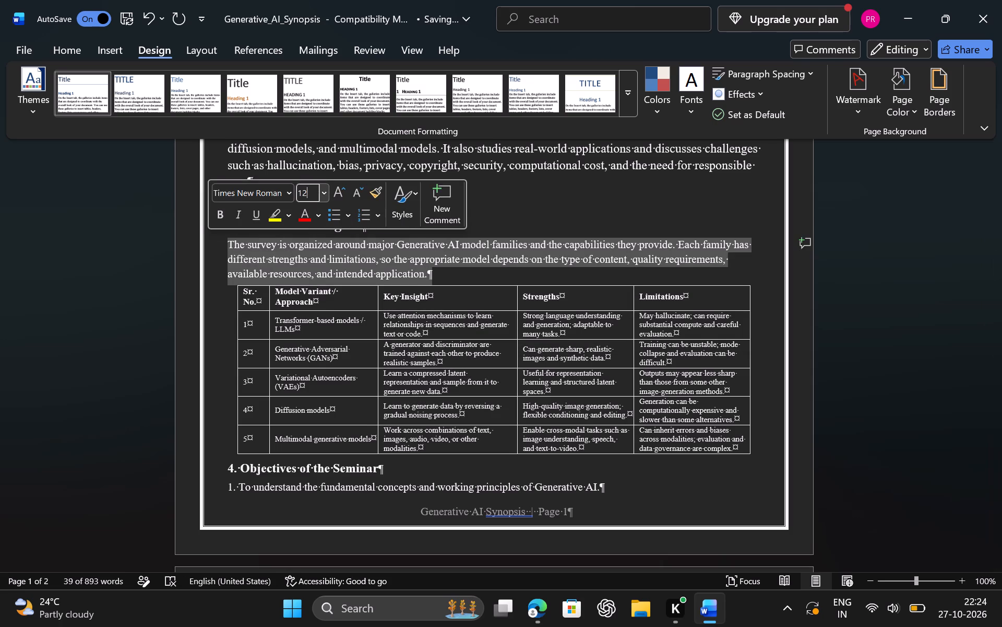
{"action": "key", "text": "Return"}
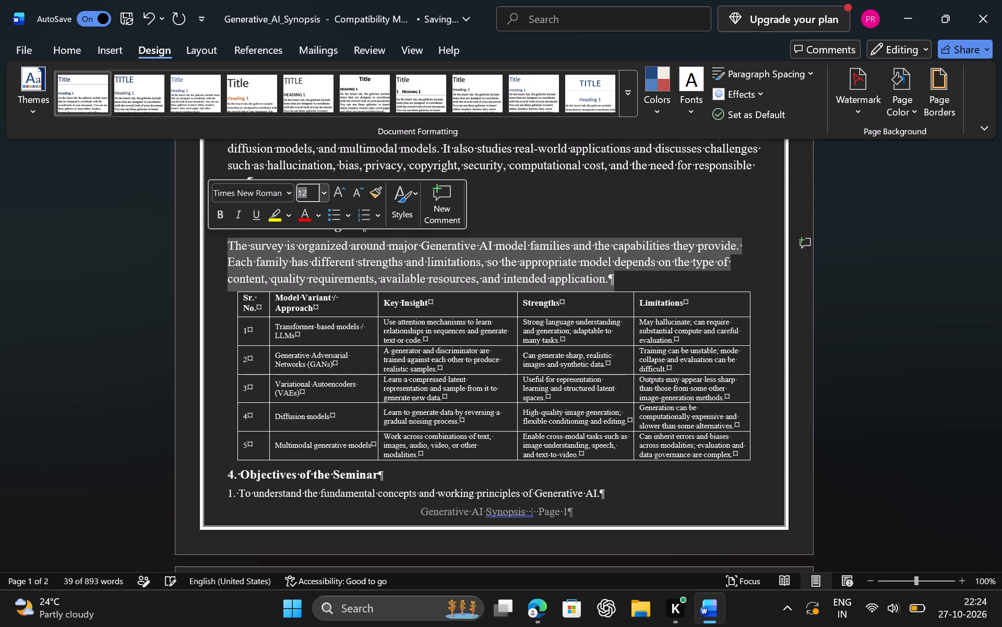
Insert two blank paragraphs between the Literature Insights paragraph and the model variant table.
{"action": "left_click", "coordinate": [231, 298]}
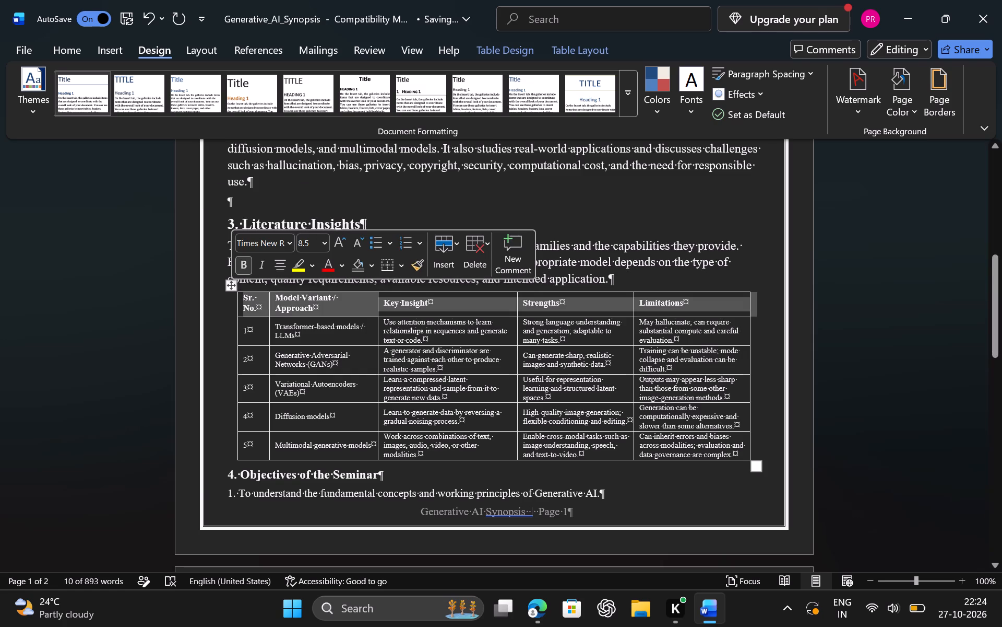
{"action": "left_click", "coordinate": [627, 276]}
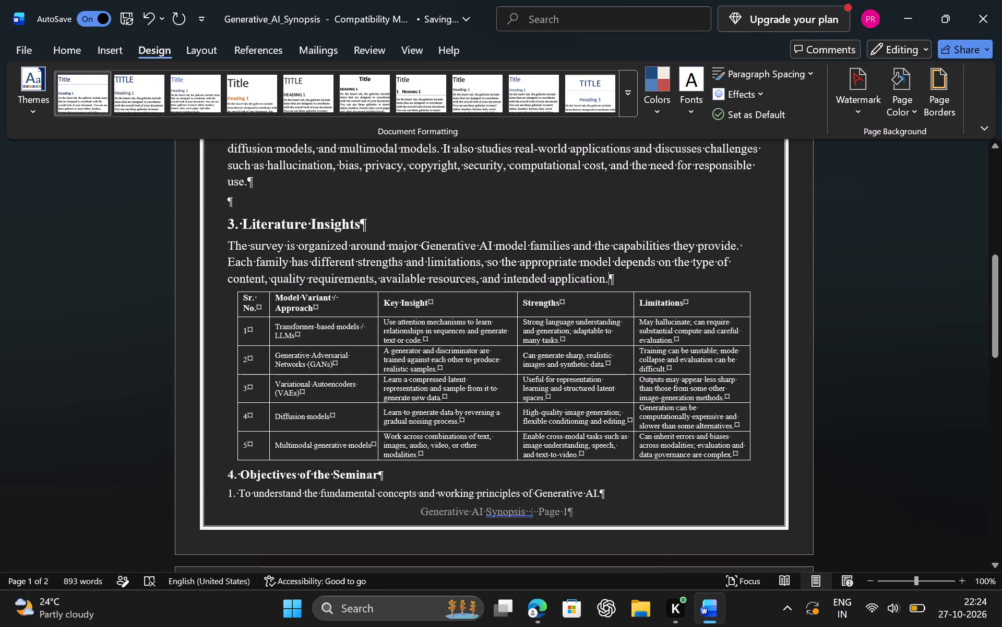
{"action": "key", "text": "Return"}
{"action": "key", "text": "Return"}
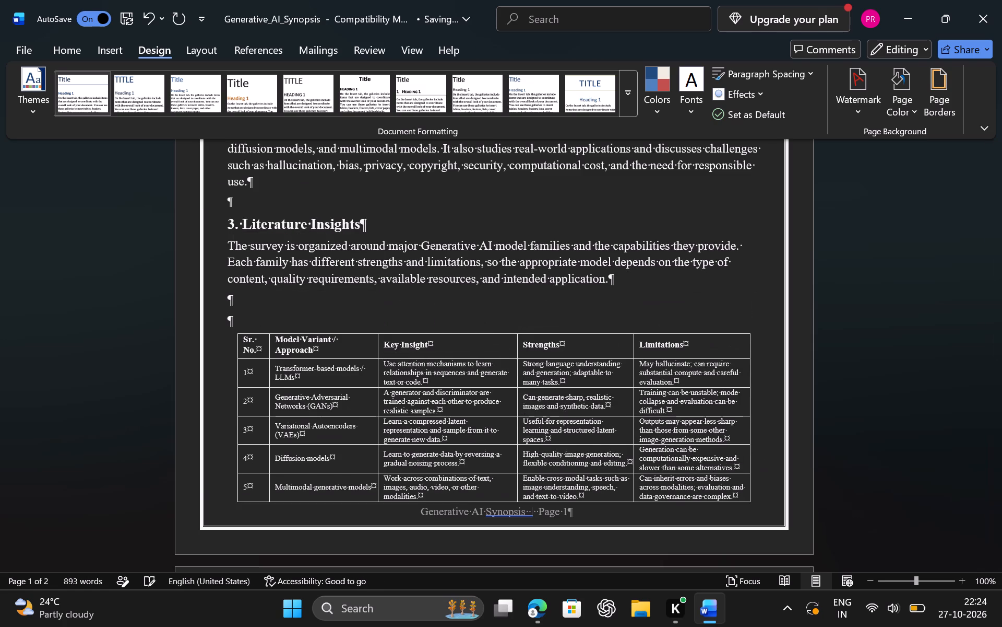
{"action": "scroll", "coordinate": [627, 276], "scroll_direction": "right", "scroll_amount": 2}
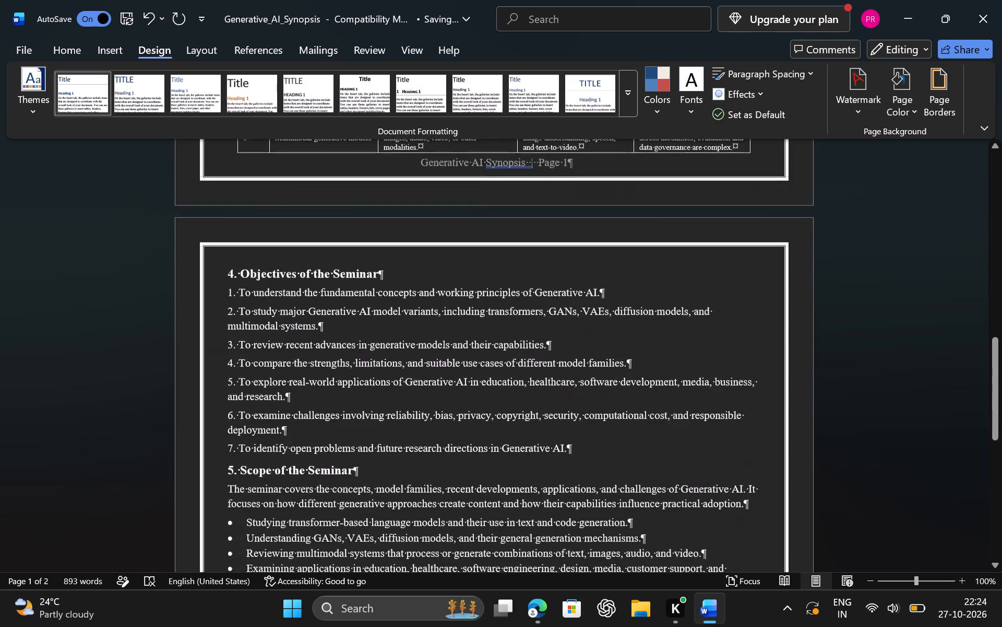
Move the model variant table up so it sits directly beneath the Literature Insights paragraph.
{"action": "scroll", "coordinate": [627, 276], "scroll_direction": "right", "scroll_amount": 1}
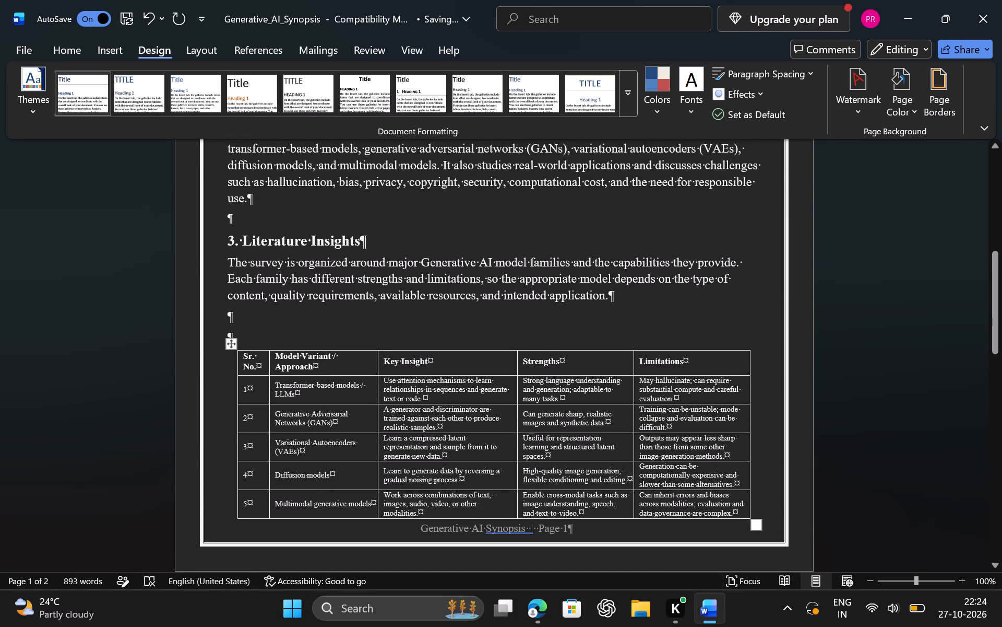
{"action": "left_click_drag", "start_coordinate": [228, 344], "coordinate": [228, 342]}
{"action": "left_click_drag", "start_coordinate": [228, 342], "coordinate": [225, 323]}
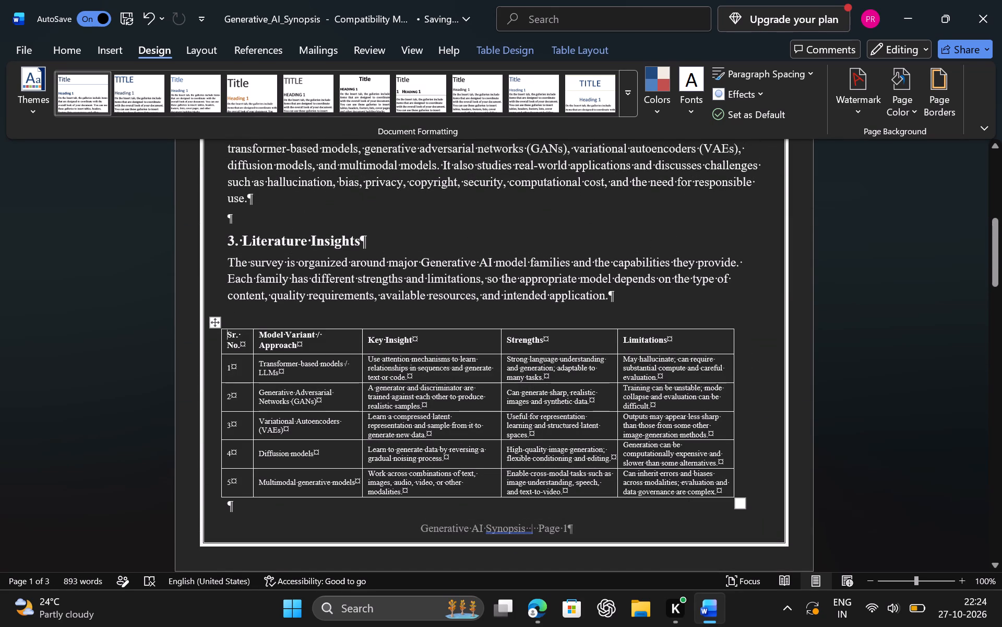
{"action": "left_click_drag", "start_coordinate": [216, 326], "coordinate": [228, 316]}
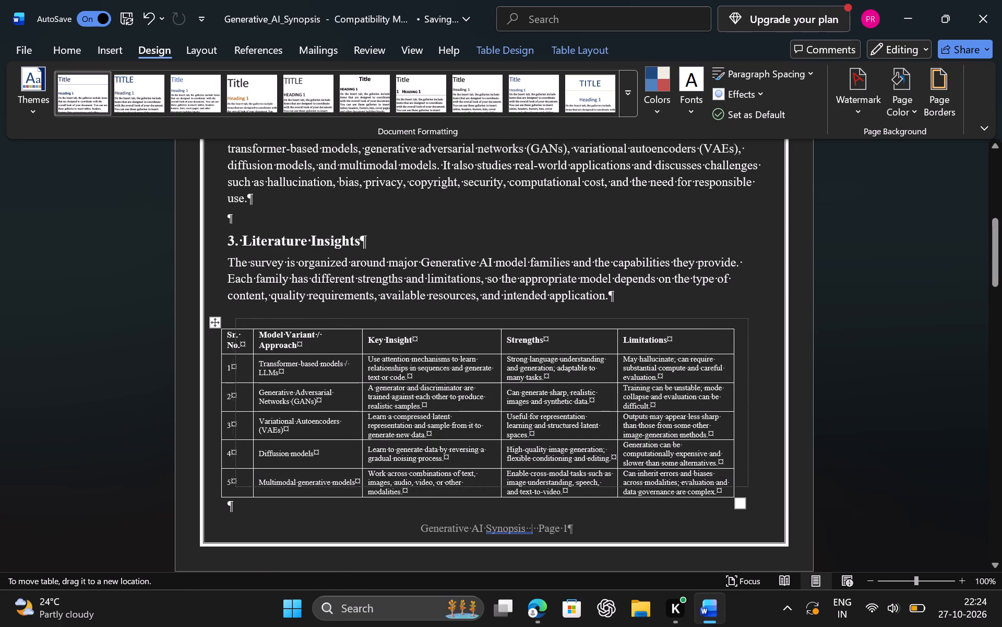
{"action": "left_click_drag", "start_coordinate": [228, 316], "coordinate": [231, 317]}
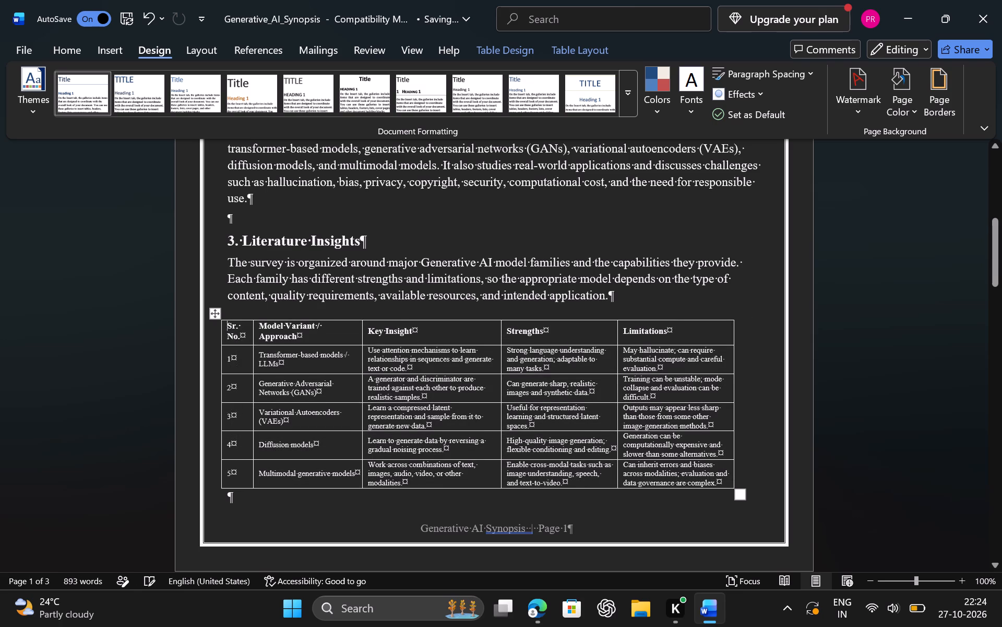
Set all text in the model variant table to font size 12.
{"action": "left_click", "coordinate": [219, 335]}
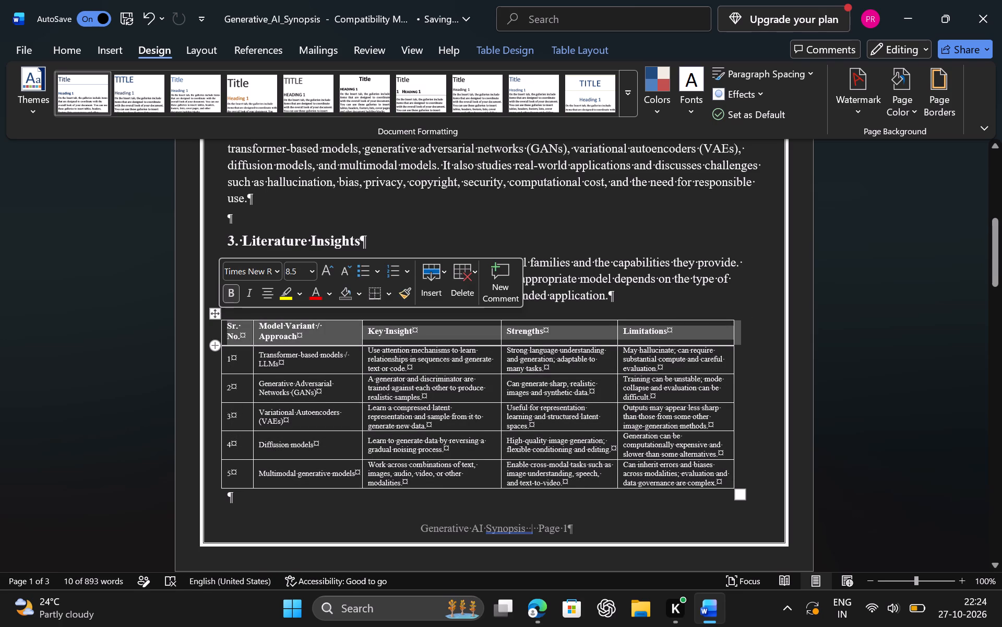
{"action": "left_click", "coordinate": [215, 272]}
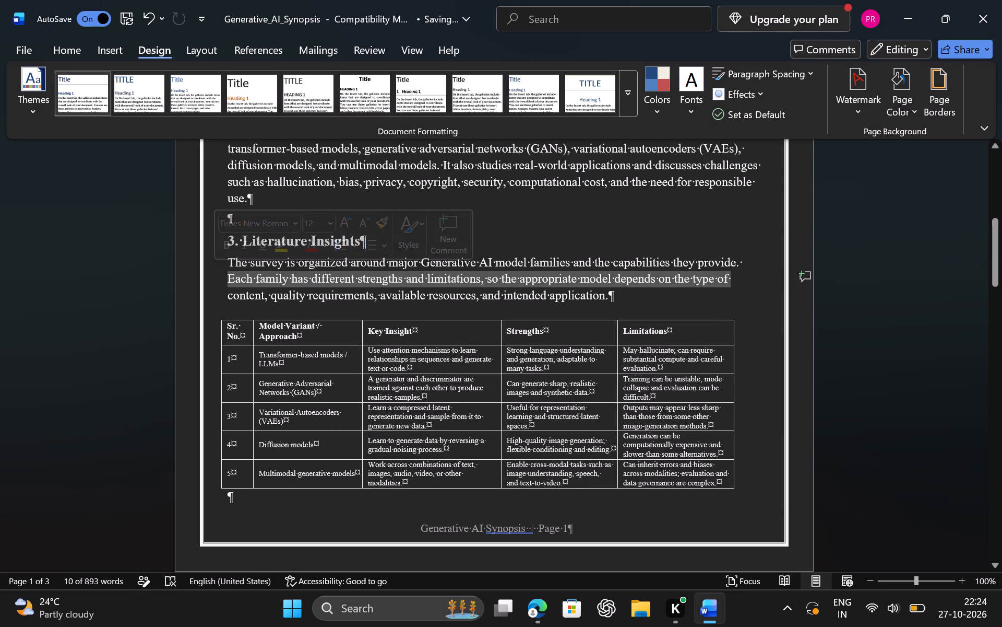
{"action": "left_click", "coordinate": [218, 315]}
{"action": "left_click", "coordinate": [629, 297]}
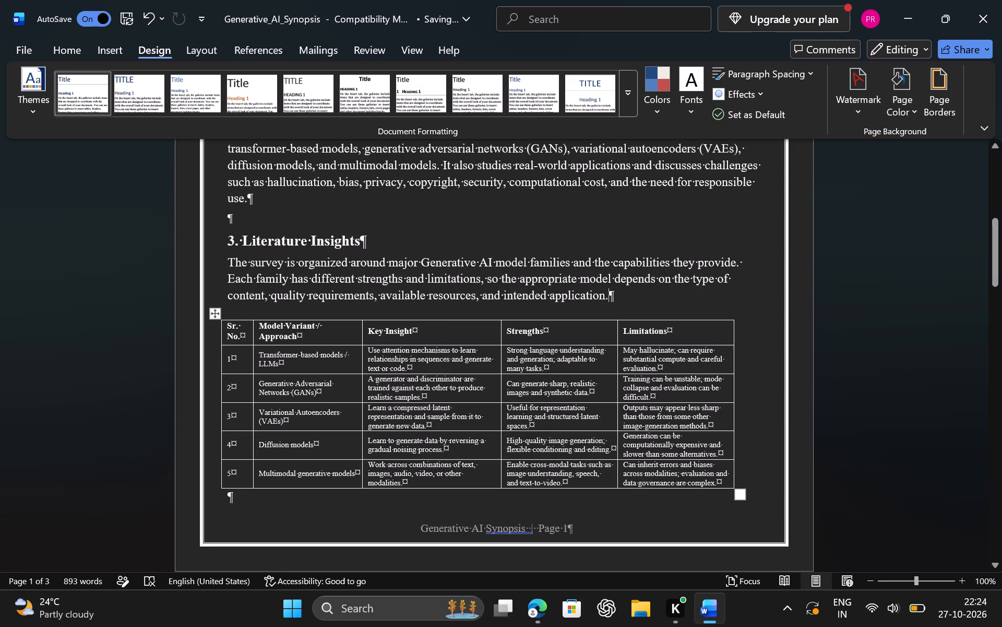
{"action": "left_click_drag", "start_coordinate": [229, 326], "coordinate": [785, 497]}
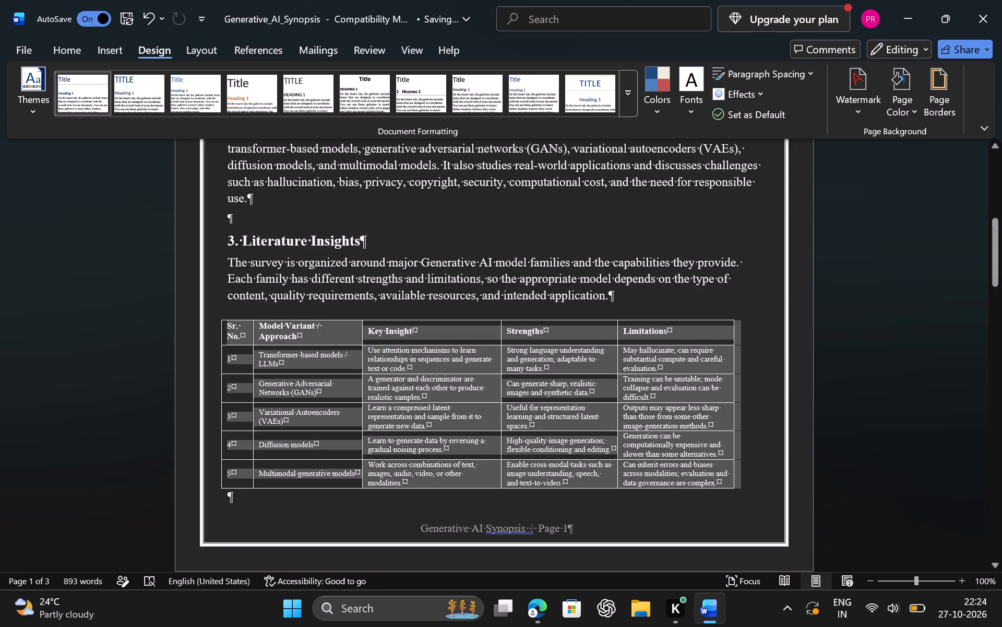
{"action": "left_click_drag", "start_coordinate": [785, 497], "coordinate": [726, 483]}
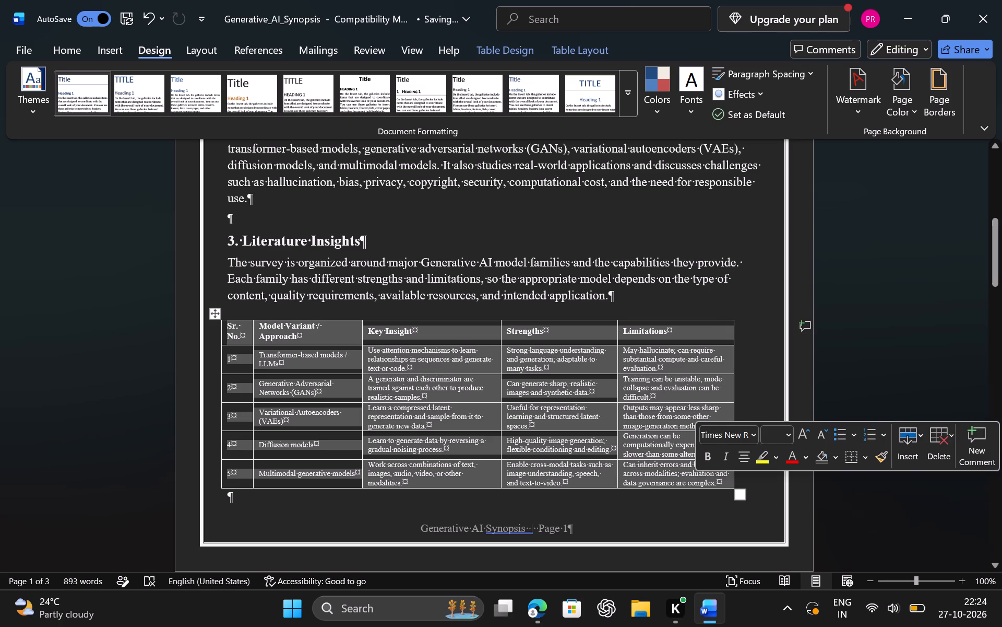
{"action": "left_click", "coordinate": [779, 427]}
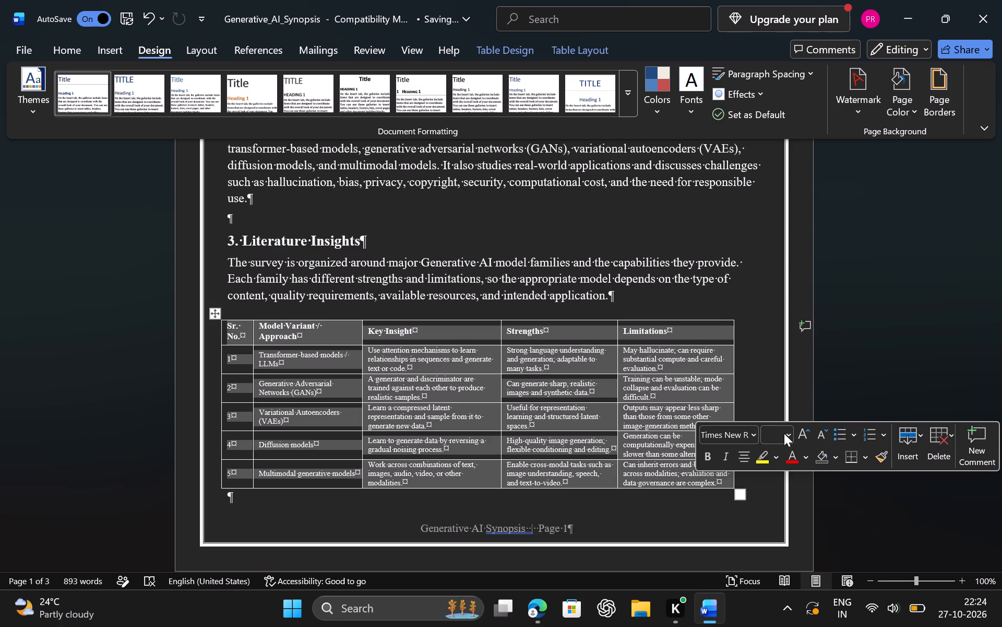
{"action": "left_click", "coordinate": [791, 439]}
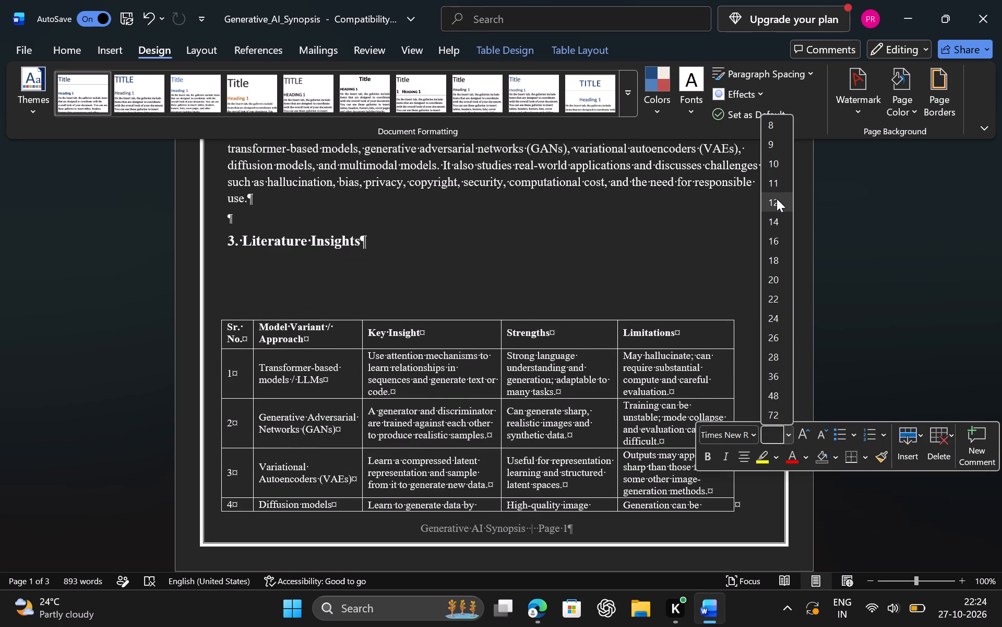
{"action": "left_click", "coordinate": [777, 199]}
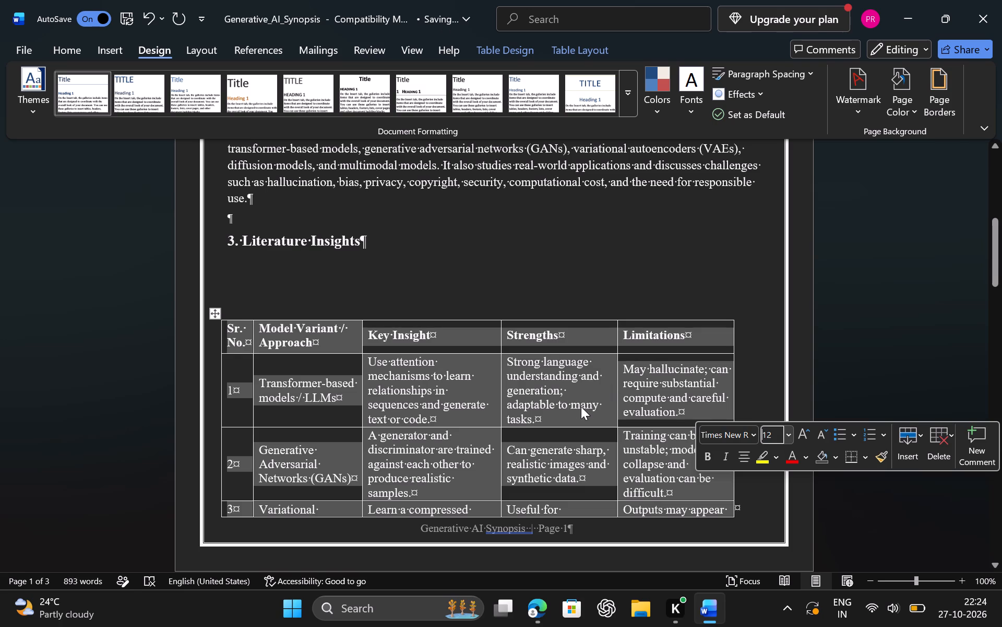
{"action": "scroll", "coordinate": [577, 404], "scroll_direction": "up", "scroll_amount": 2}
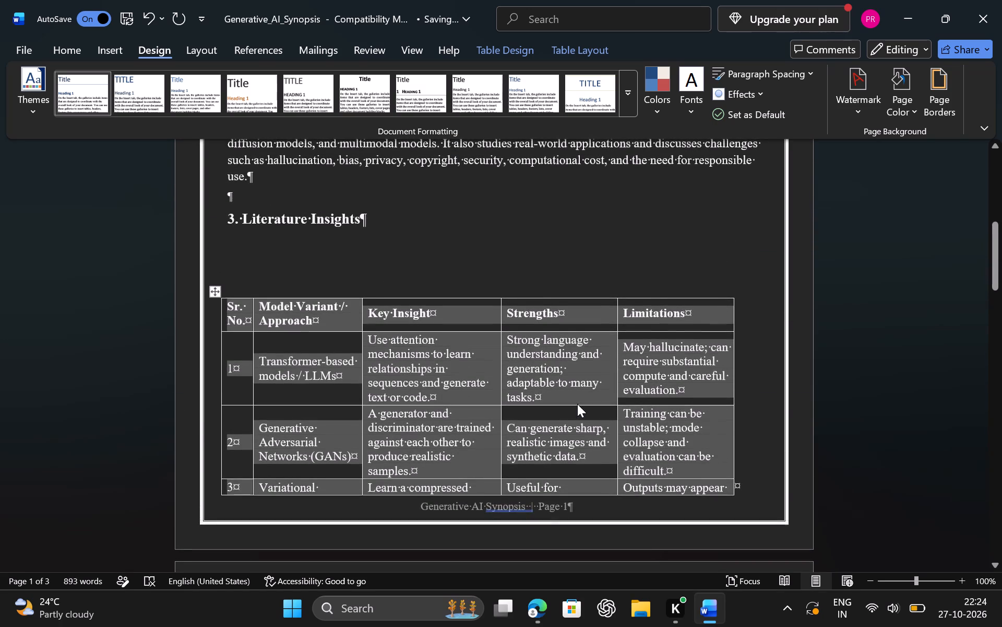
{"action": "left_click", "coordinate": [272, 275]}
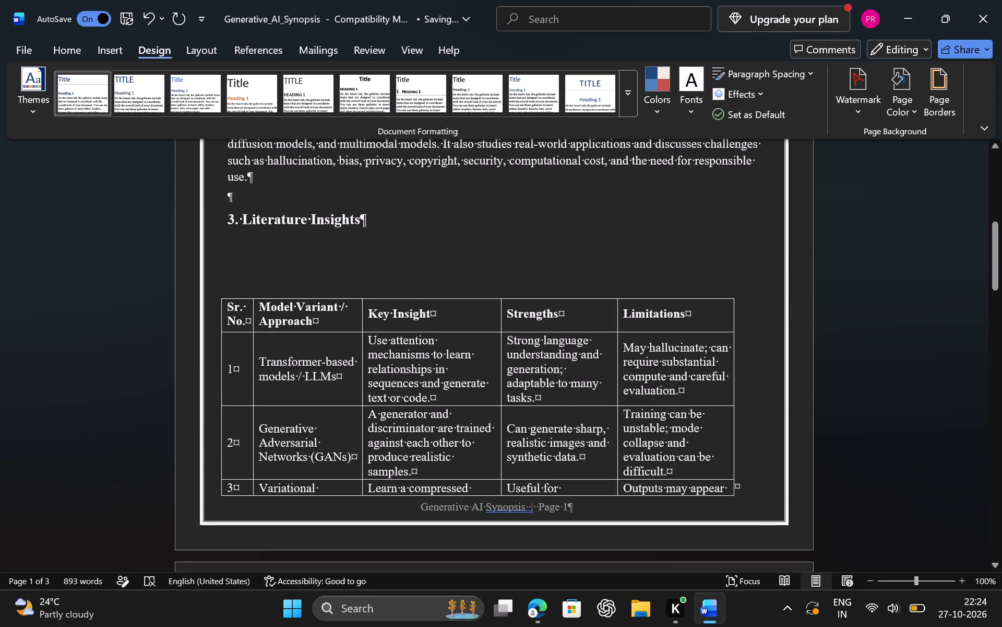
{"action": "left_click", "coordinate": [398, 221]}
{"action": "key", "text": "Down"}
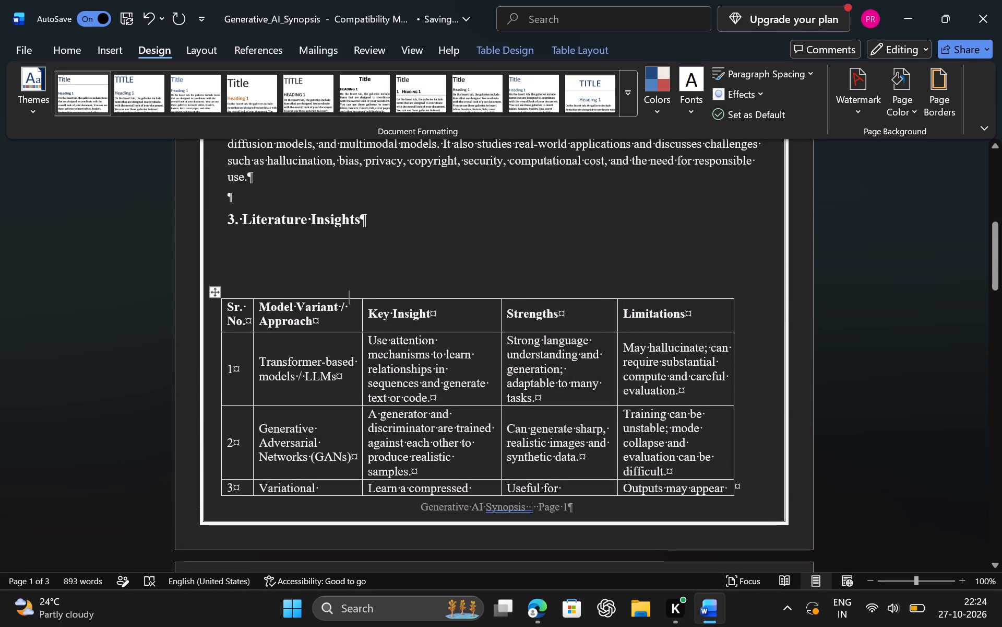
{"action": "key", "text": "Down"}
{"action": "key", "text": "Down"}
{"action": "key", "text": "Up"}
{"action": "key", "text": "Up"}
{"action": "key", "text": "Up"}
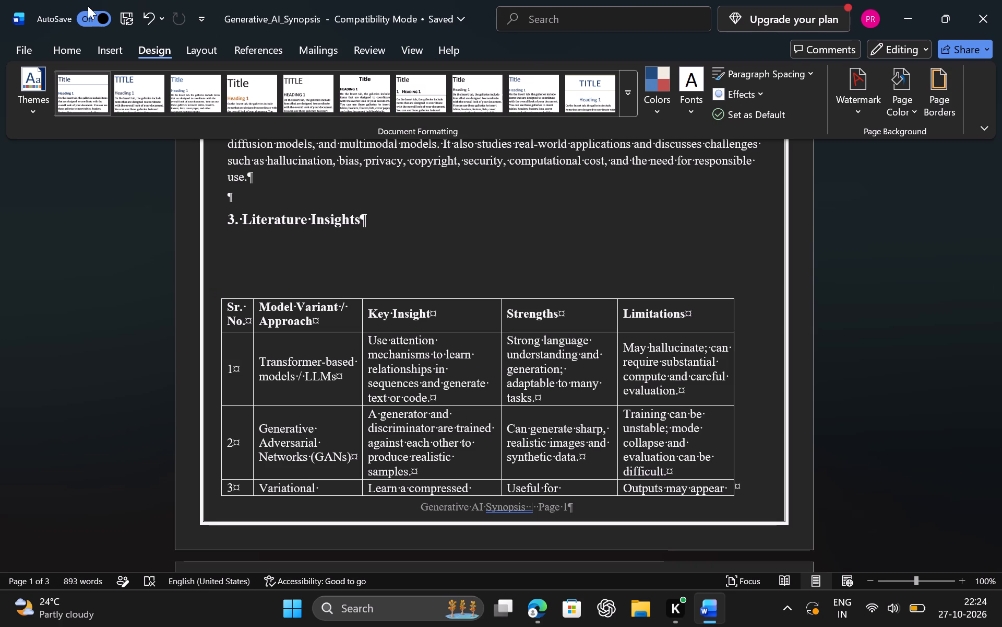
Apply the No Spacing style to the "3. Literature Insights" heading and the entire model variant table beneath it.
{"action": "left_click", "coordinate": [75, 54]}
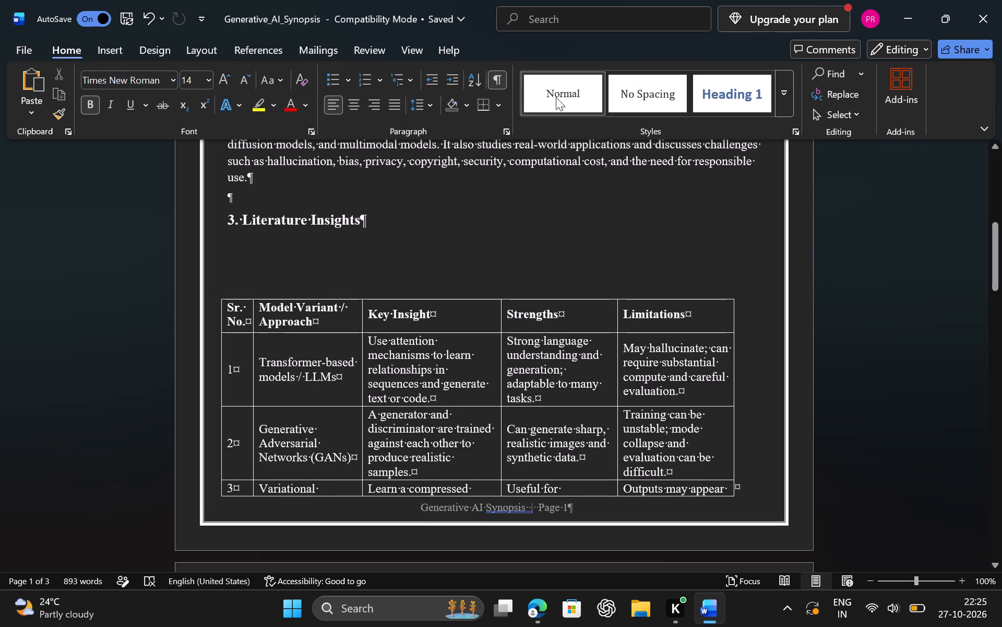
{"action": "left_click", "coordinate": [647, 114]}
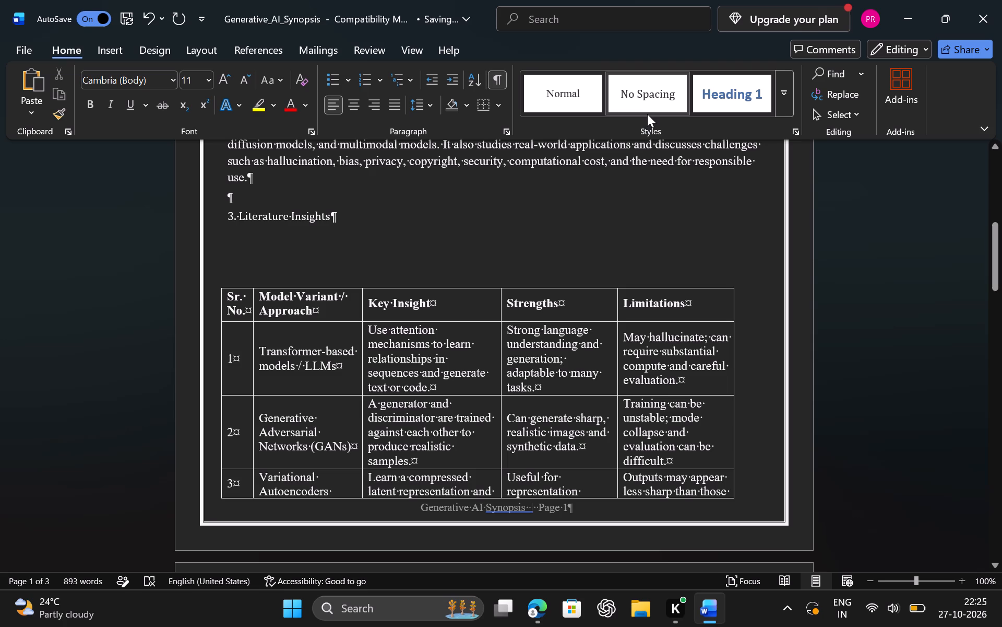
{"action": "left_click", "coordinate": [647, 114]}
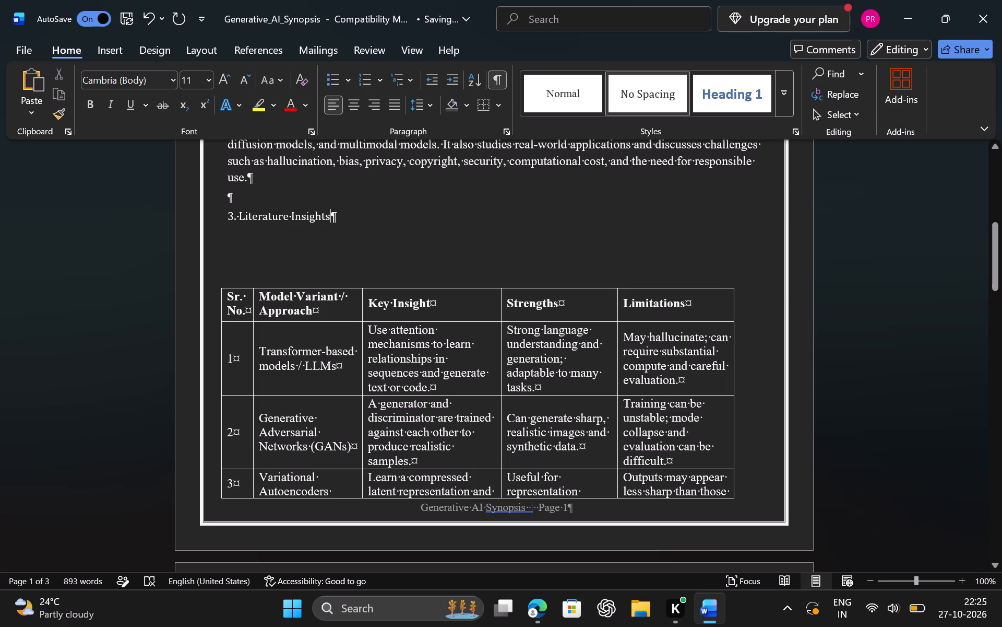
{"action": "left_click_drag", "start_coordinate": [222, 225], "coordinate": [616, 425]}
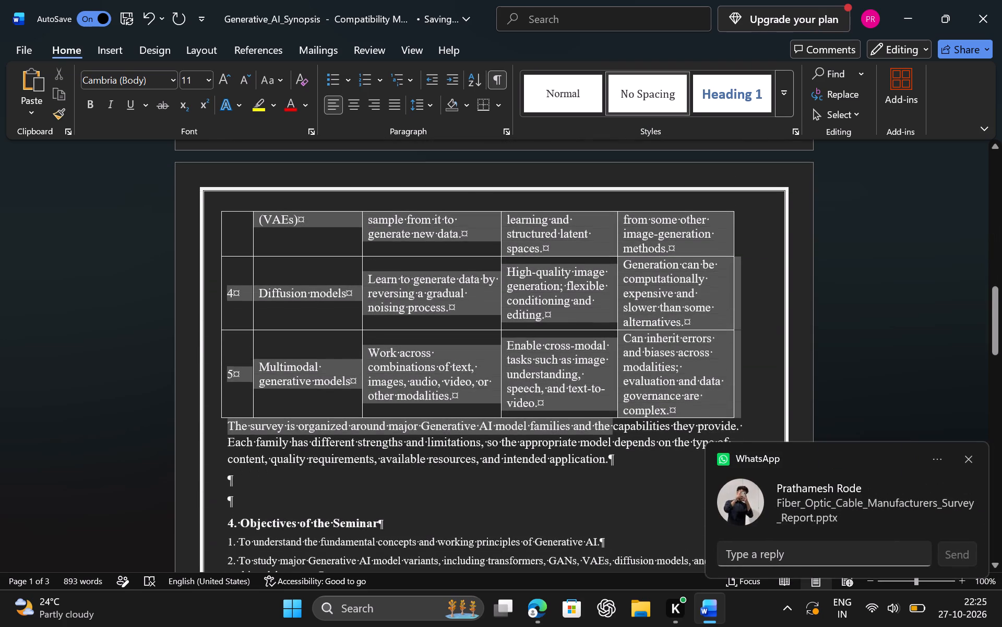
{"action": "left_click_drag", "start_coordinate": [616, 425], "coordinate": [733, 408]}
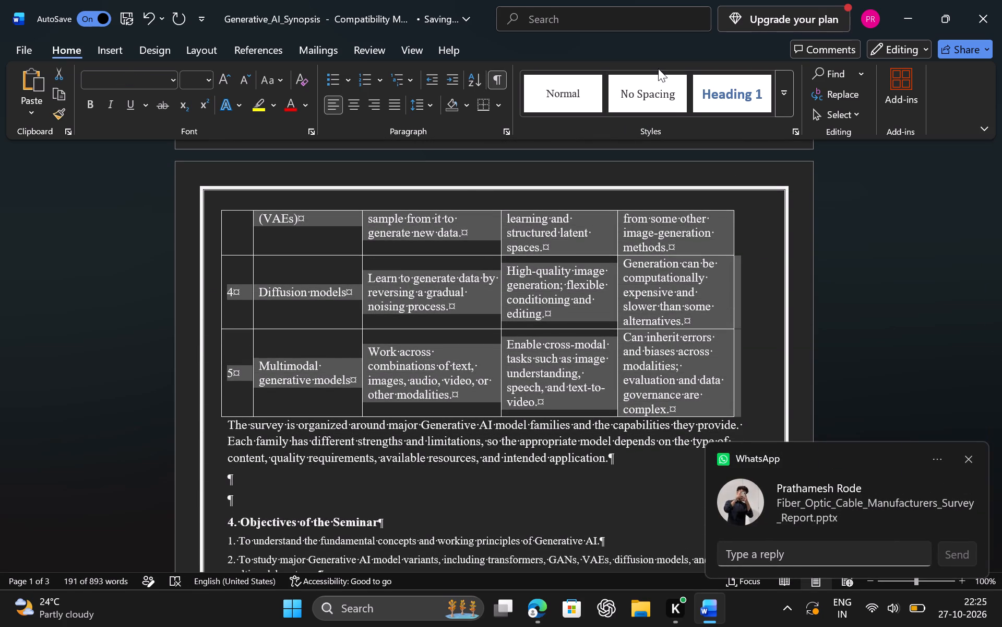
{"action": "left_click", "coordinate": [658, 96]}
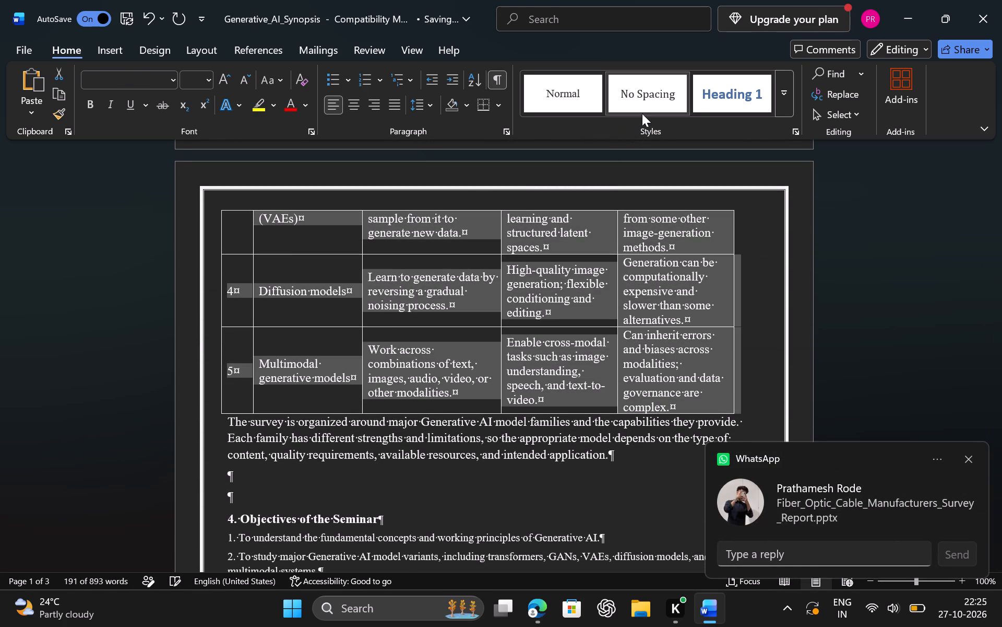
{"action": "left_click", "coordinate": [644, 93]}
Move the model variant table up to reduce the empty gap beneath the "3. Literature Insights" heading.
{"action": "scroll", "coordinate": [519, 209], "scroll_direction": "up", "scroll_amount": 2}
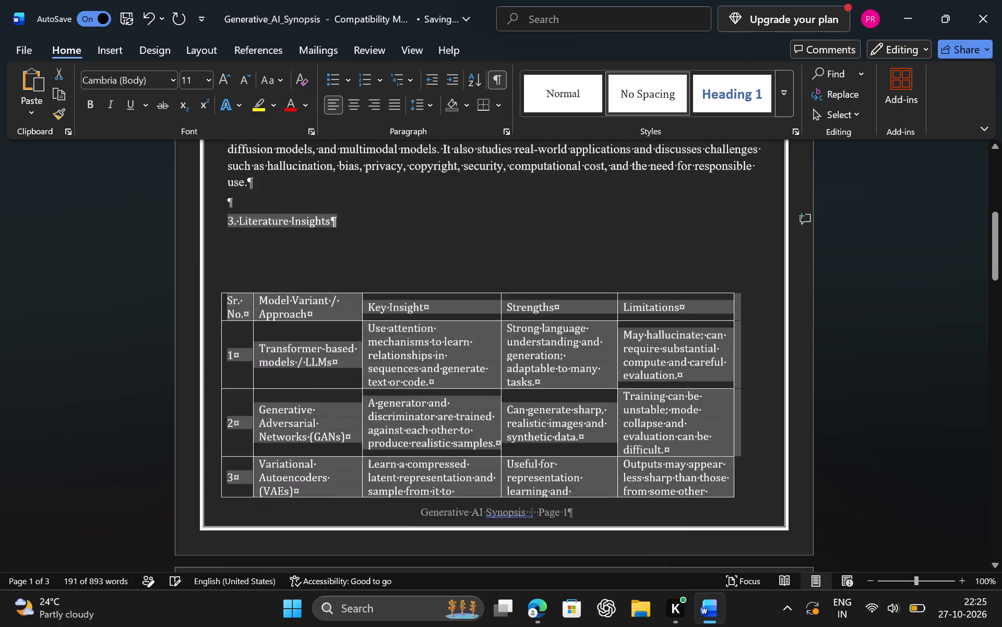
{"action": "scroll", "coordinate": [519, 209], "scroll_direction": "up", "scroll_amount": 2}
{"action": "left_click", "coordinate": [284, 392]}
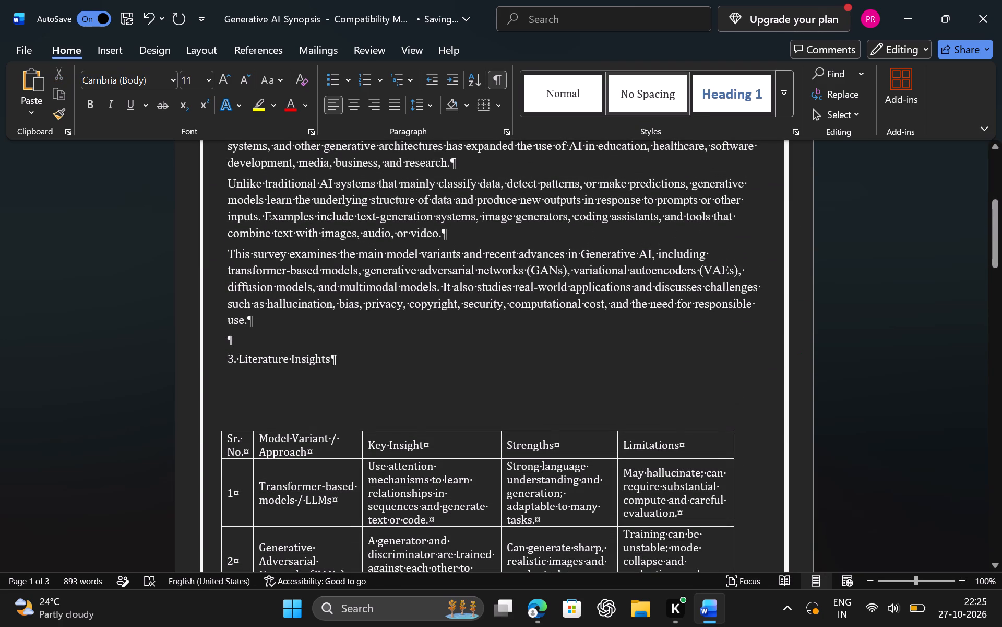
{"action": "left_click", "coordinate": [248, 417]}
{"action": "key", "text": "Down"}
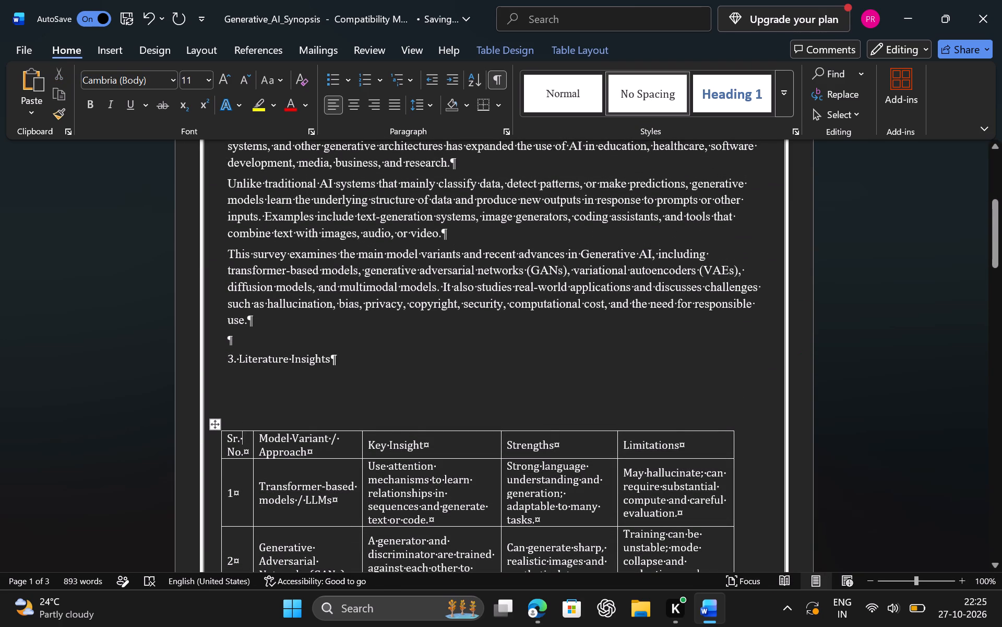
{"action": "key", "text": "Left"}
{"action": "left_click_drag", "start_coordinate": [220, 420], "coordinate": [226, 402]}
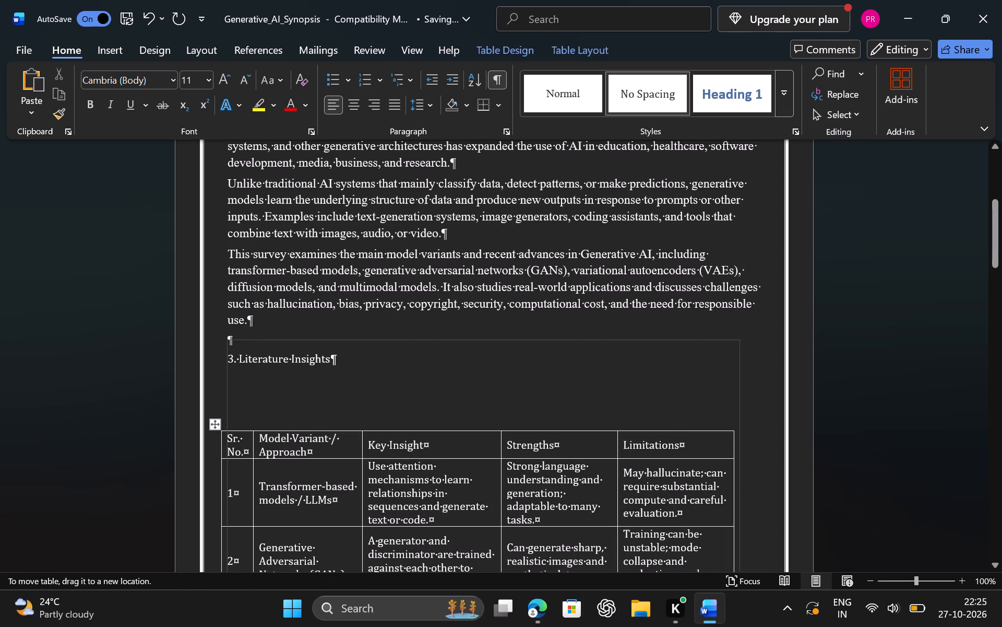
{"action": "left_click_drag", "start_coordinate": [226, 402], "coordinate": [240, 565]}
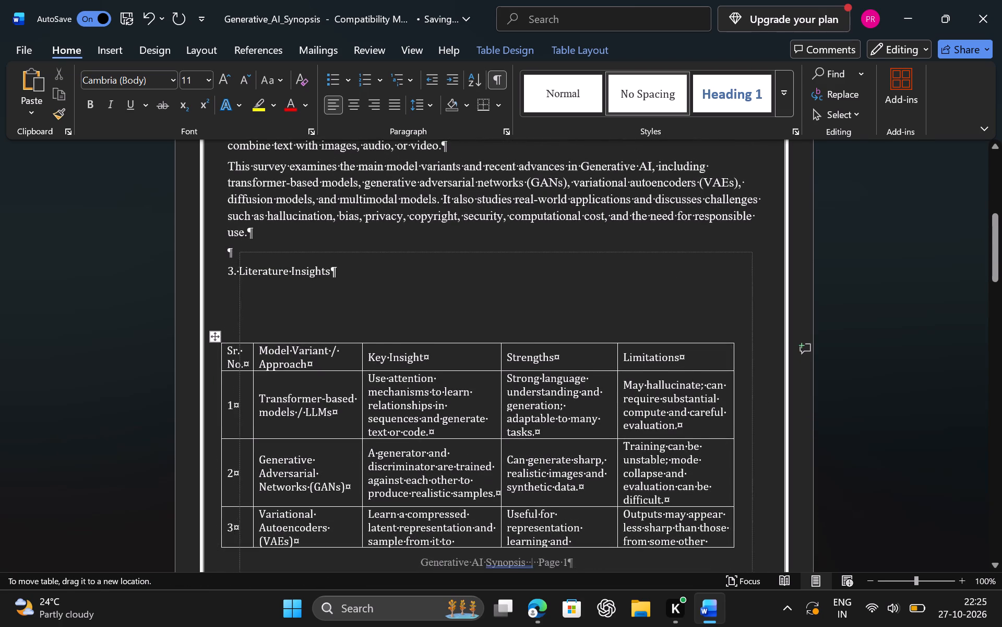
{"action": "left_click_drag", "start_coordinate": [240, 565], "coordinate": [210, 451]}
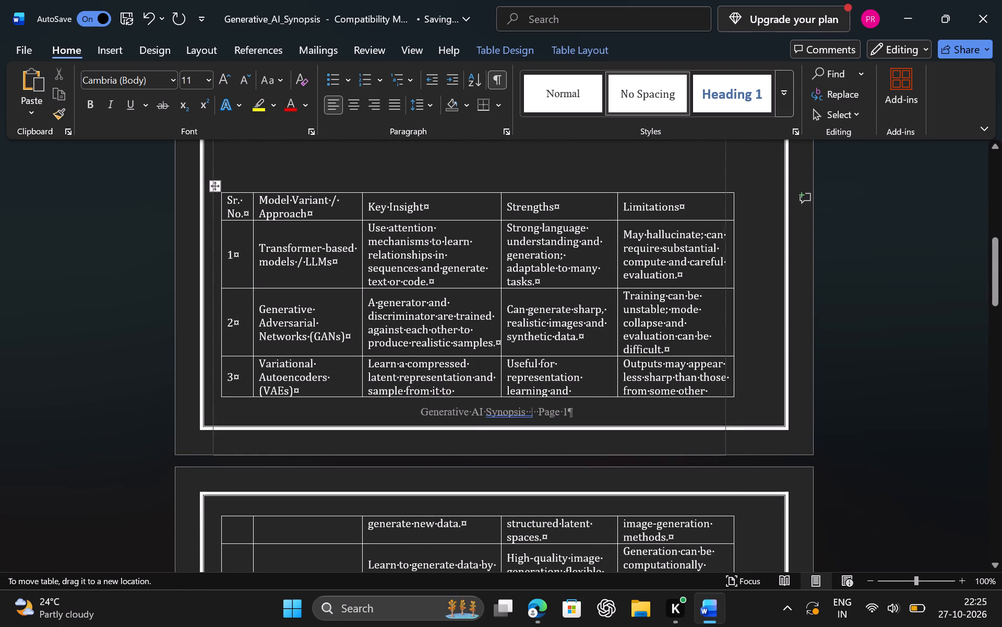
{"action": "left_click_drag", "start_coordinate": [210, 451], "coordinate": [233, 473]}
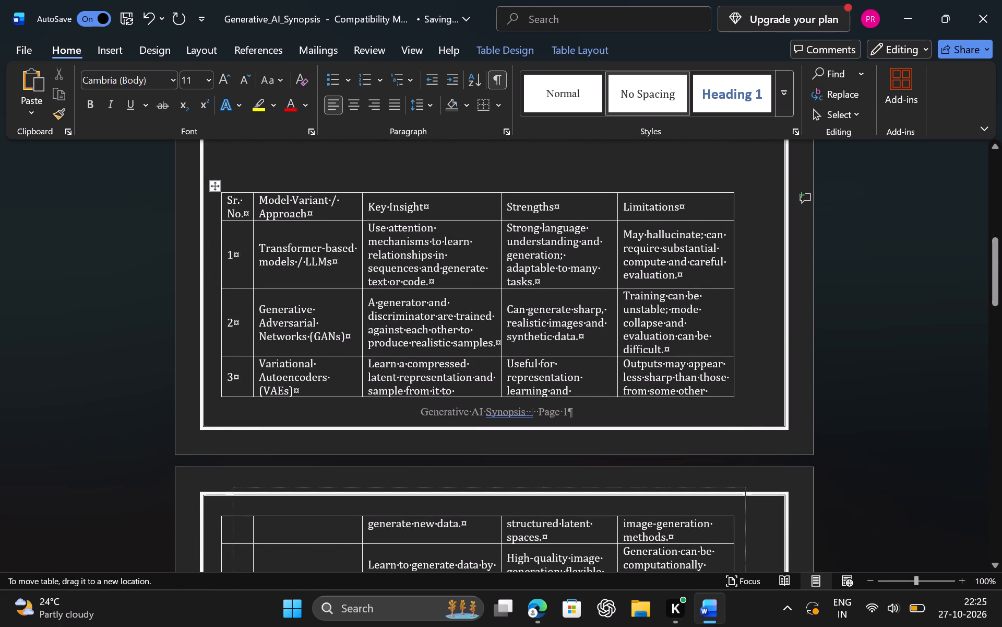
{"action": "left_click_drag", "start_coordinate": [233, 473], "coordinate": [222, 619]}
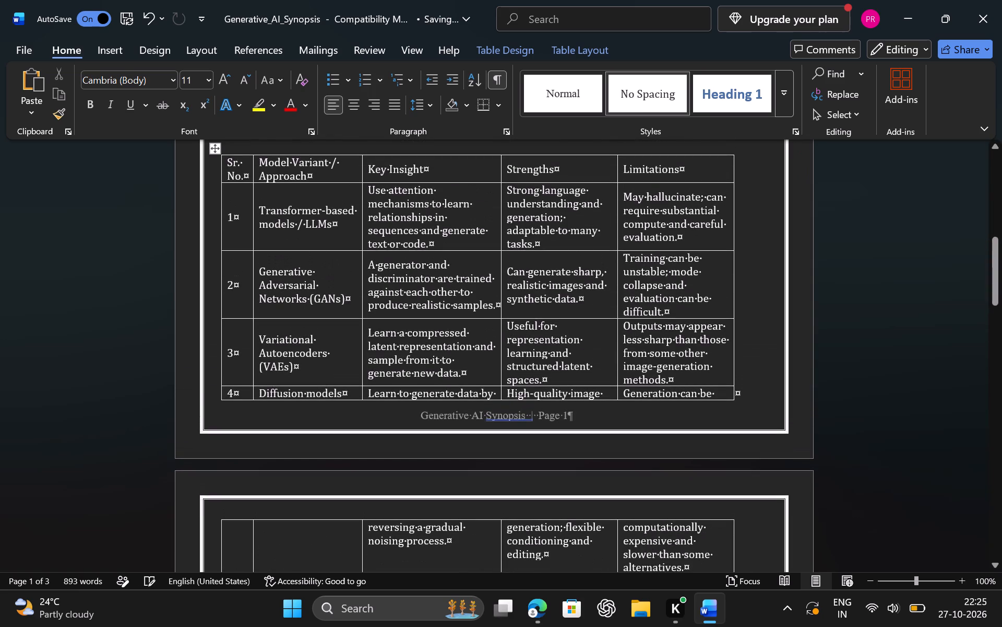
{"action": "scroll", "coordinate": [237, 396], "scroll_direction": "right", "scroll_amount": 2}
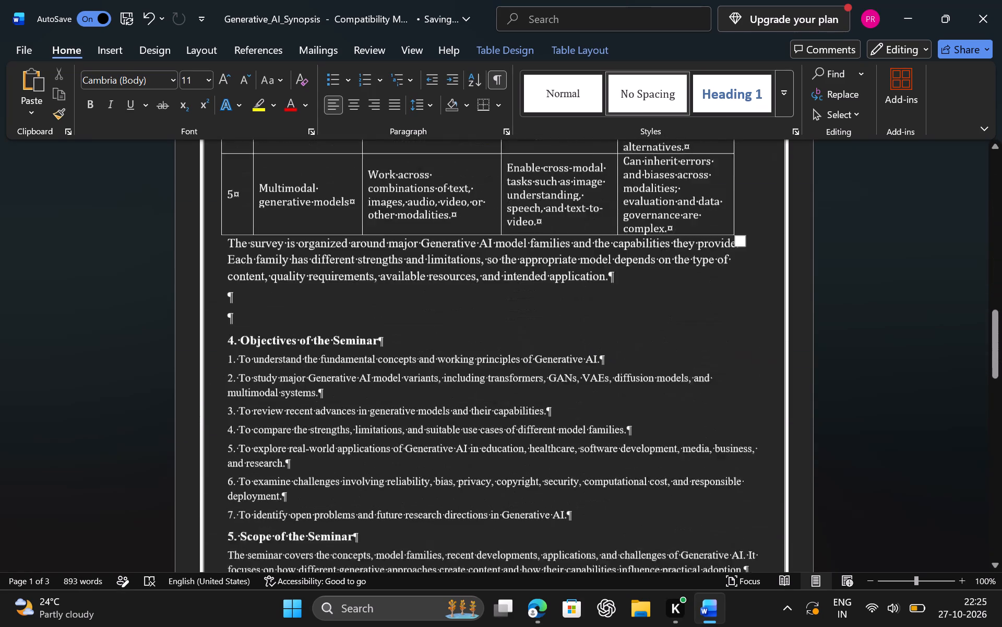
{"action": "scroll", "coordinate": [237, 396], "scroll_direction": "right", "scroll_amount": 1}
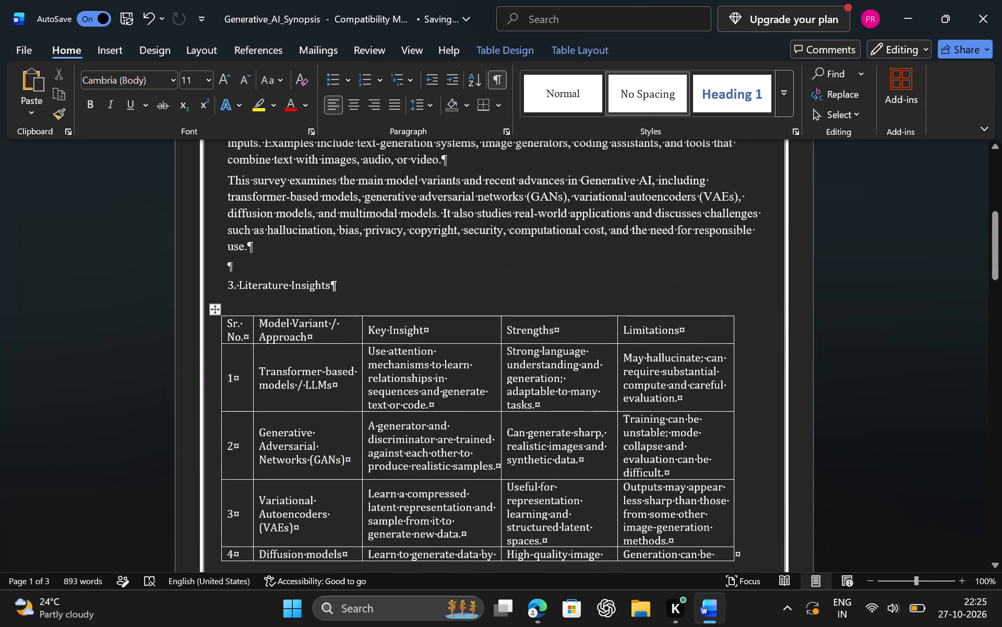
{"action": "scroll", "coordinate": [237, 396], "scroll_direction": "right", "scroll_amount": 2}
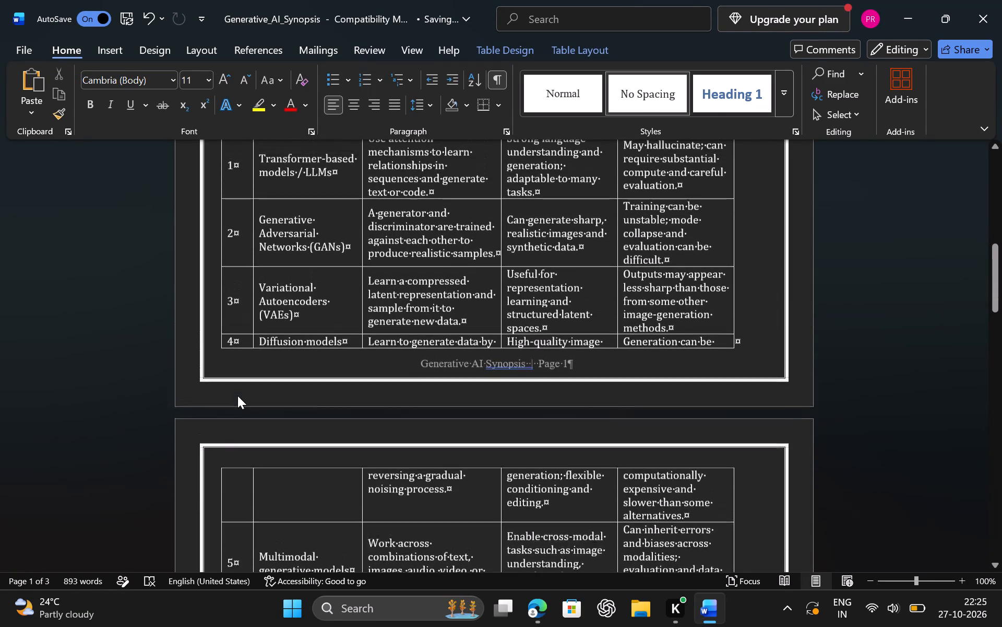
{"action": "scroll", "coordinate": [237, 396], "scroll_direction": "right", "scroll_amount": 1}
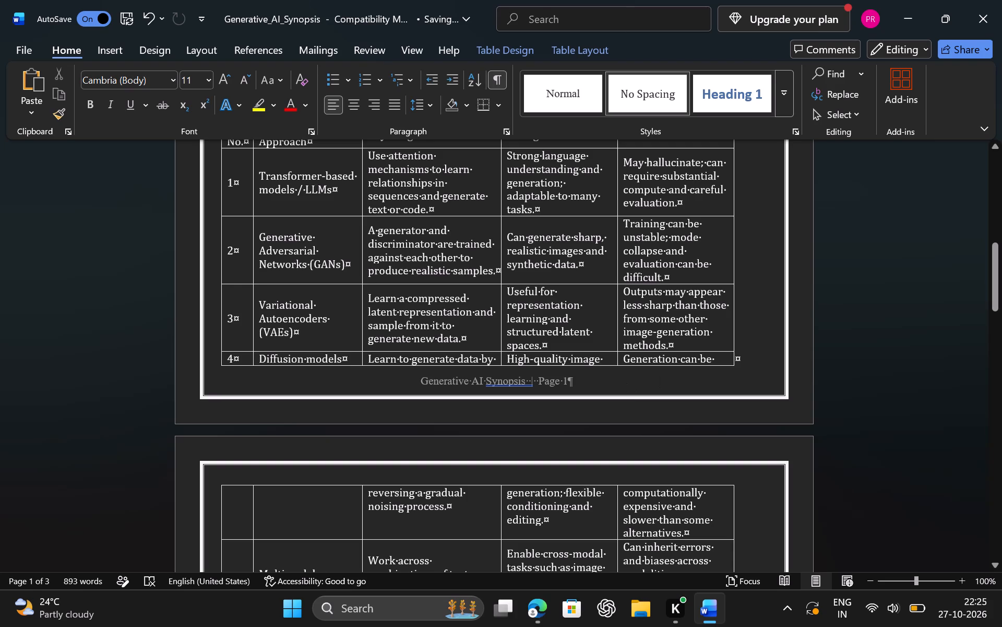
{"action": "left_click", "coordinate": [686, 345]}
{"action": "key", "text": "Return"}
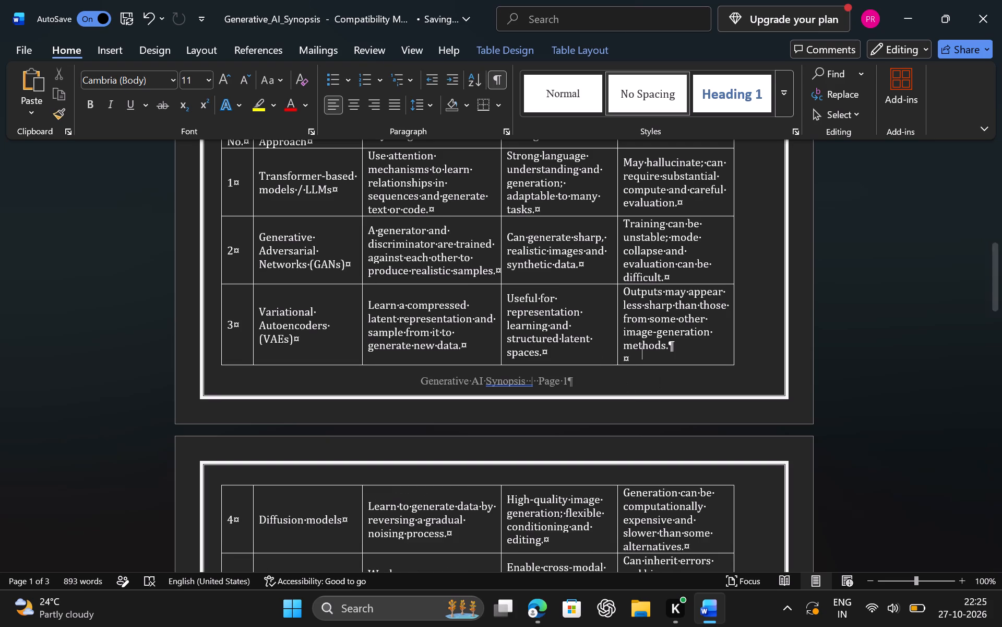
Set the "3. Literature Insights" heading to font size 14.
{"action": "scroll", "coordinate": [686, 345], "scroll_direction": "up", "scroll_amount": 2}
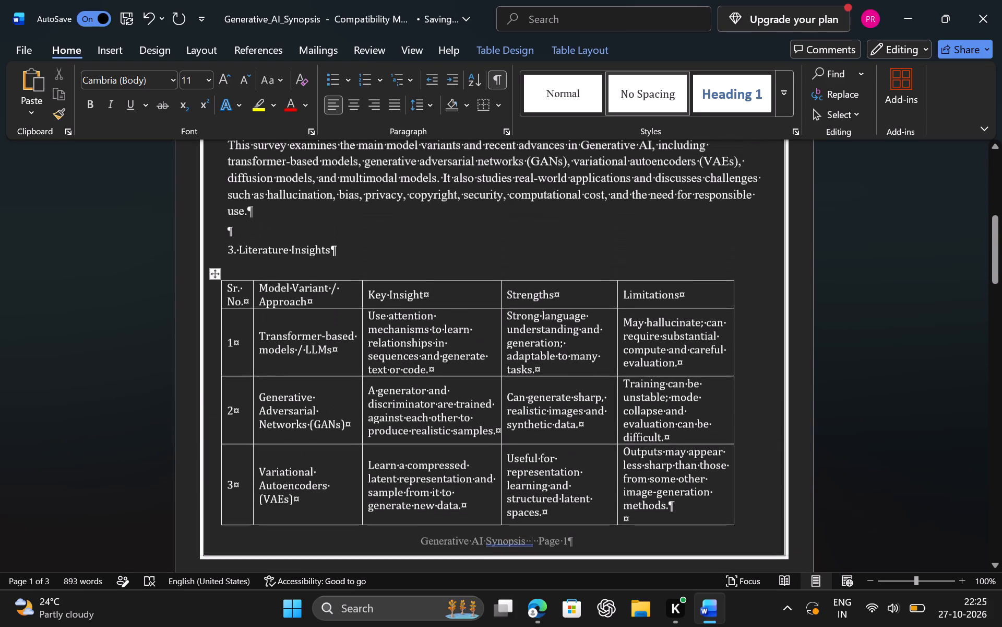
{"action": "scroll", "coordinate": [686, 345], "scroll_direction": "up", "scroll_amount": 1}
{"action": "left_click_drag", "start_coordinate": [225, 273], "coordinate": [393, 276]}
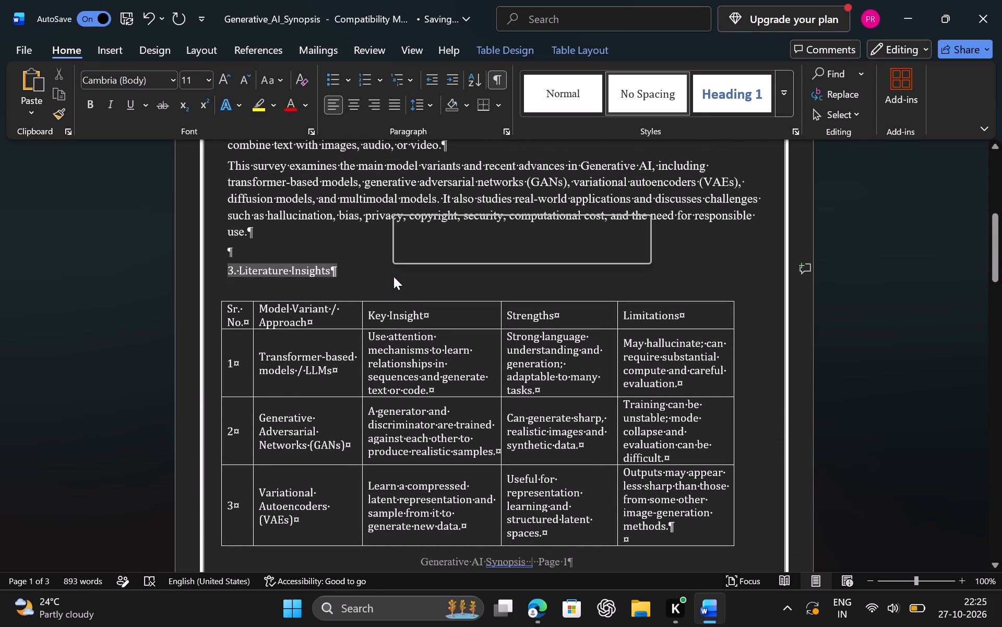
{"action": "left_click", "coordinate": [494, 224]}
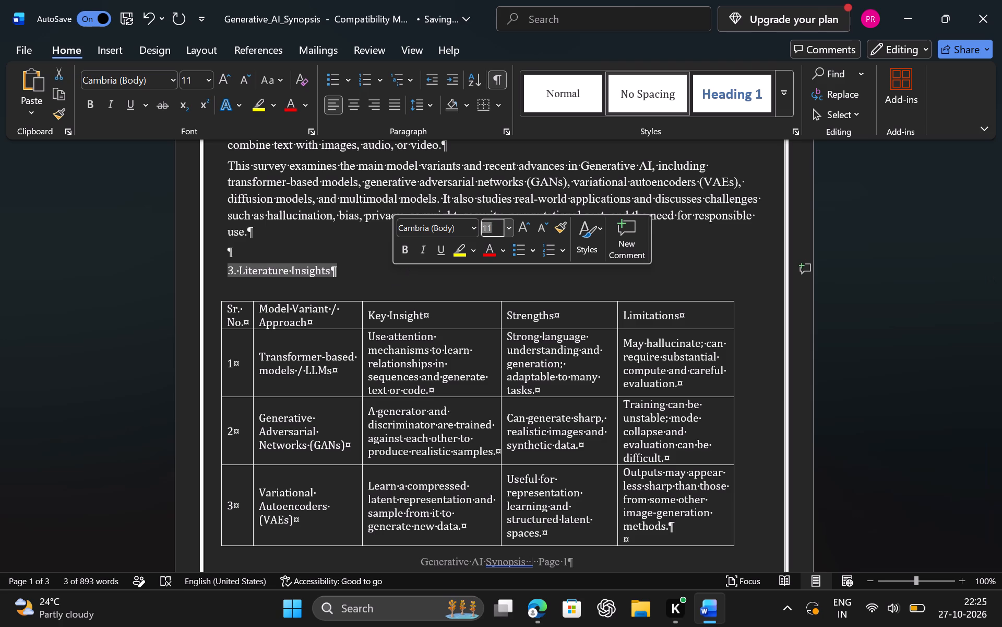
{"action": "key", "text": "BackSpace"}
{"action": "type", "text": "14"}
{"action": "key", "text": "Return"}
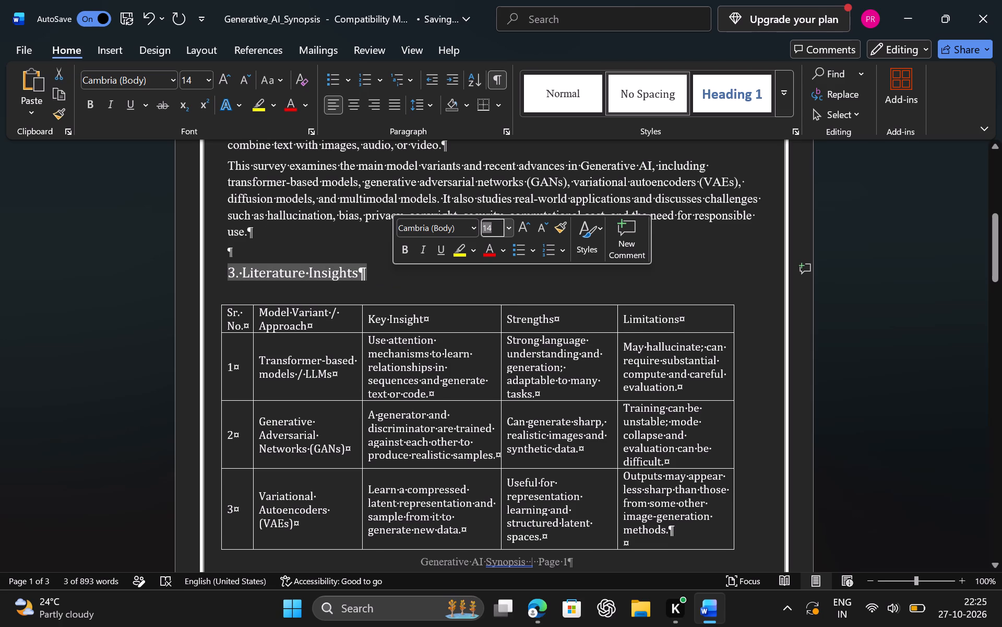
Delete one of the two blank paragraphs above the "4. Objectives of the Seminar" heading.
{"action": "scroll", "coordinate": [361, 405], "scroll_direction": "down", "scroll_amount": 2}
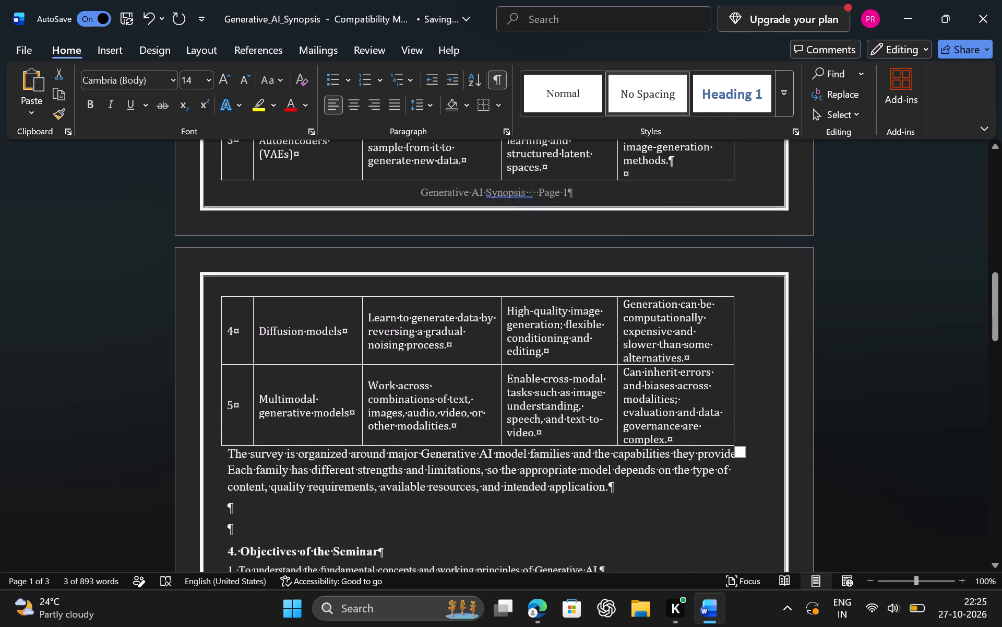
{"action": "scroll", "coordinate": [361, 405], "scroll_direction": "down", "scroll_amount": 1}
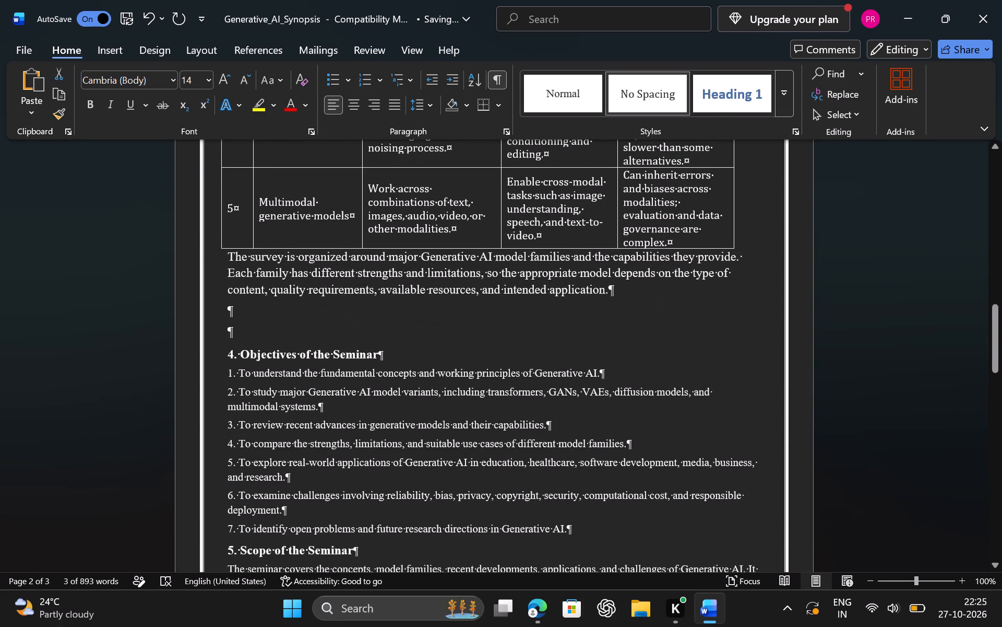
{"action": "left_click", "coordinate": [246, 347]}
{"action": "left_click", "coordinate": [233, 333]}
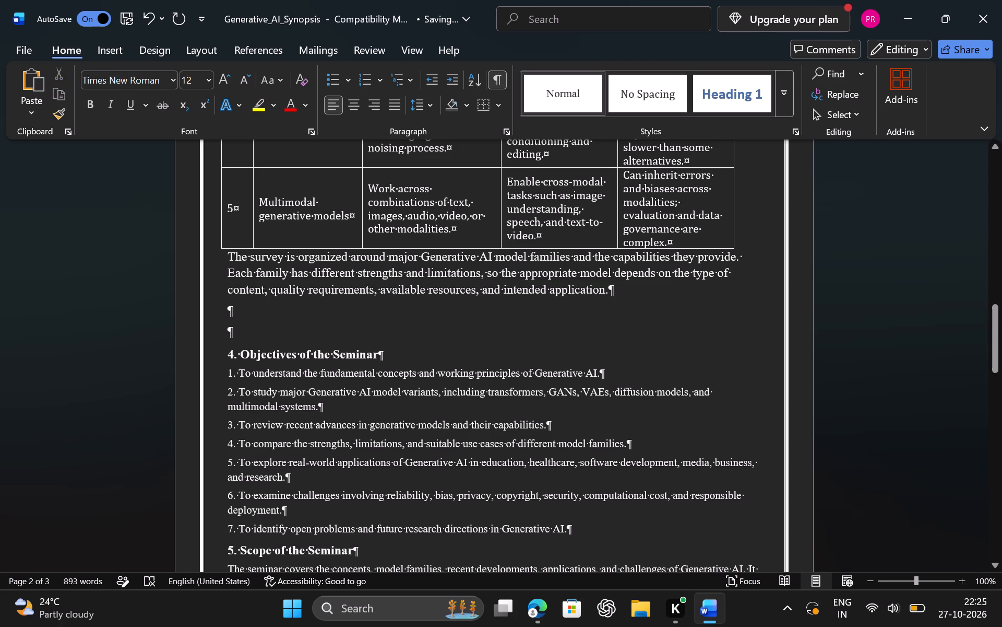
{"action": "key", "text": "BackSpace"}
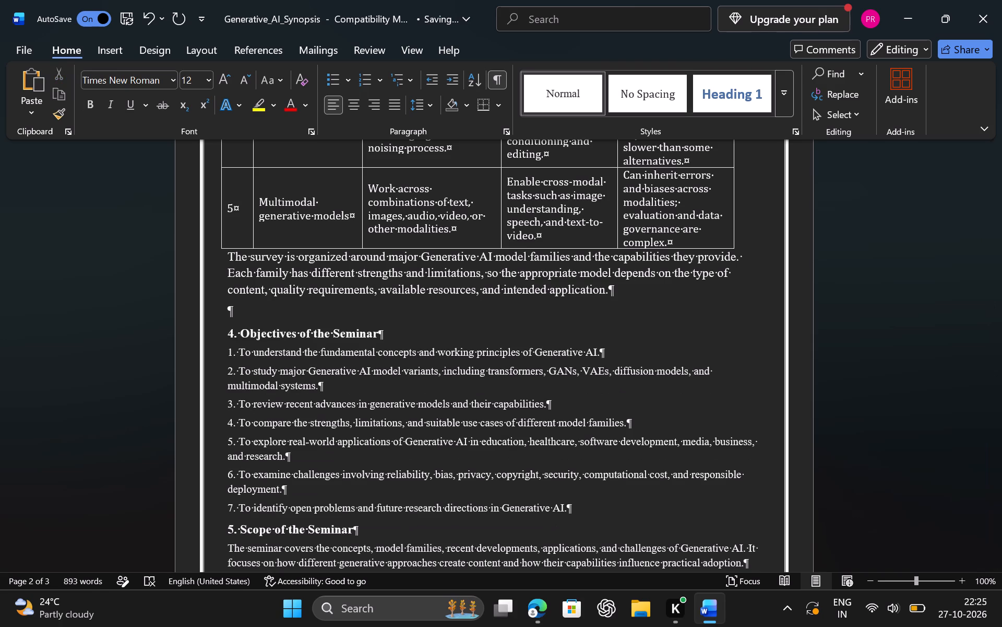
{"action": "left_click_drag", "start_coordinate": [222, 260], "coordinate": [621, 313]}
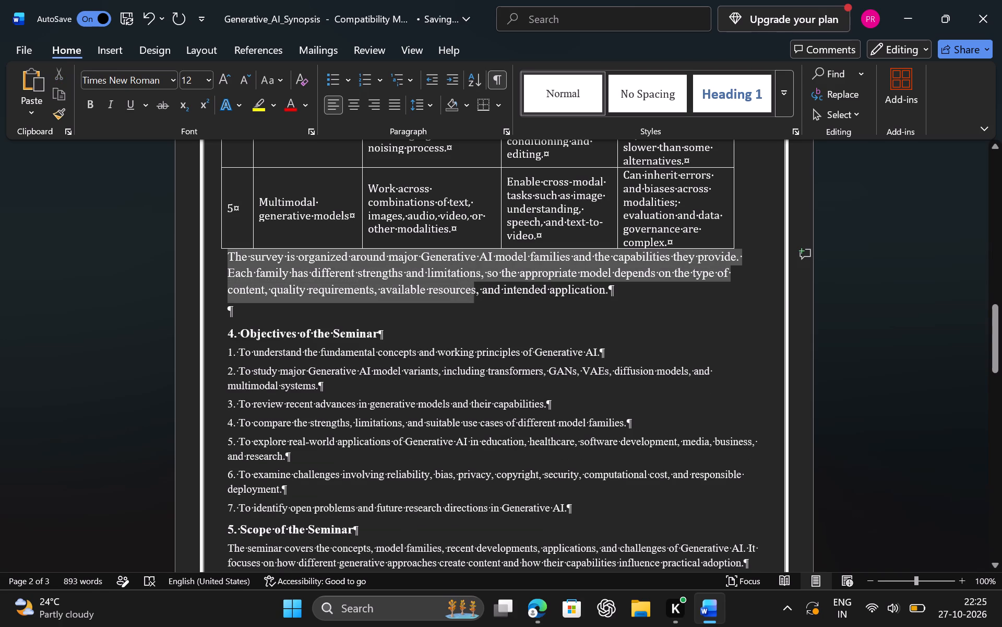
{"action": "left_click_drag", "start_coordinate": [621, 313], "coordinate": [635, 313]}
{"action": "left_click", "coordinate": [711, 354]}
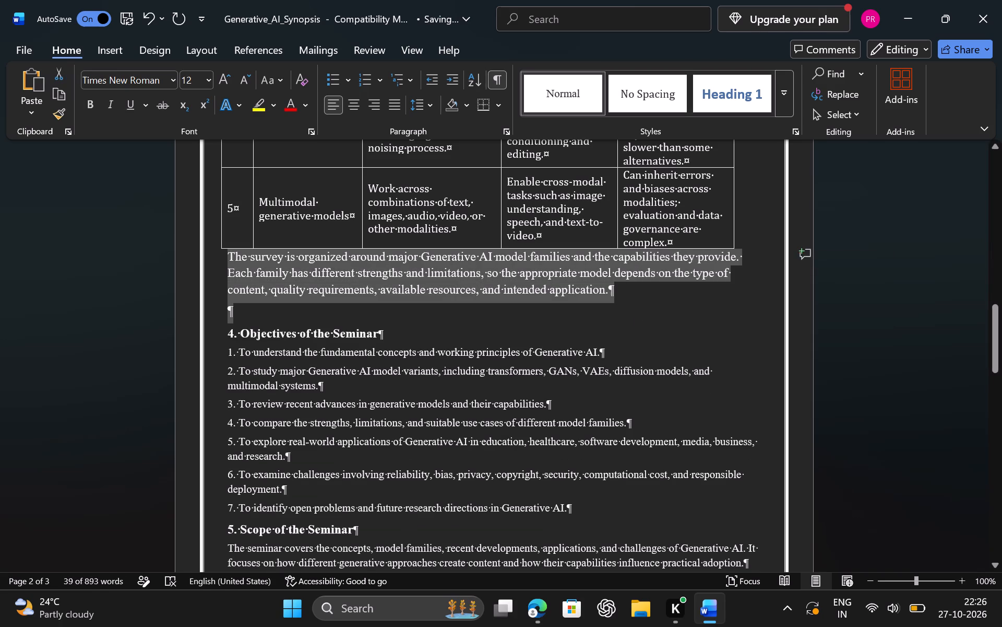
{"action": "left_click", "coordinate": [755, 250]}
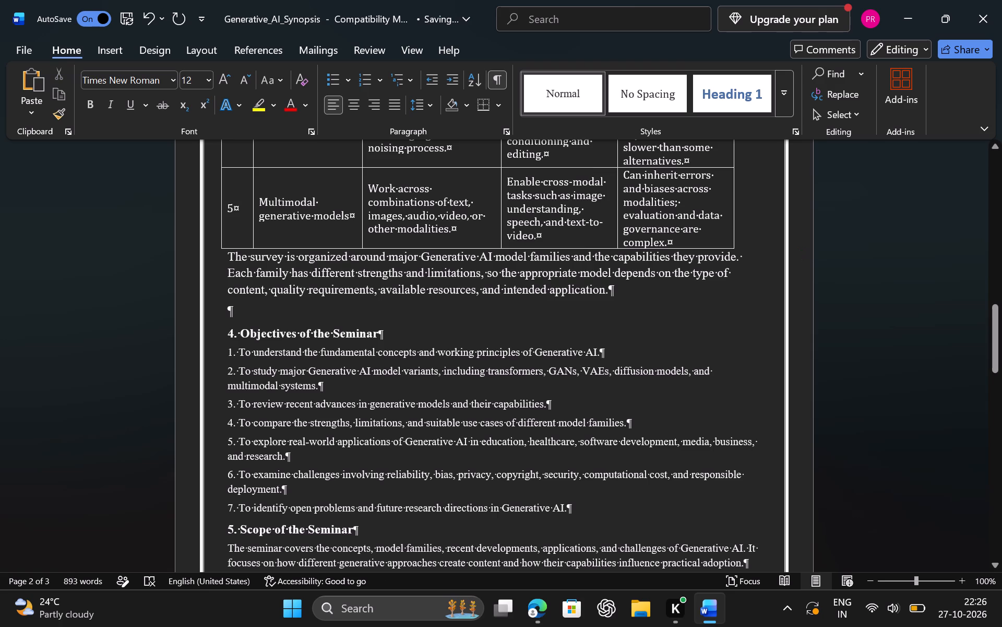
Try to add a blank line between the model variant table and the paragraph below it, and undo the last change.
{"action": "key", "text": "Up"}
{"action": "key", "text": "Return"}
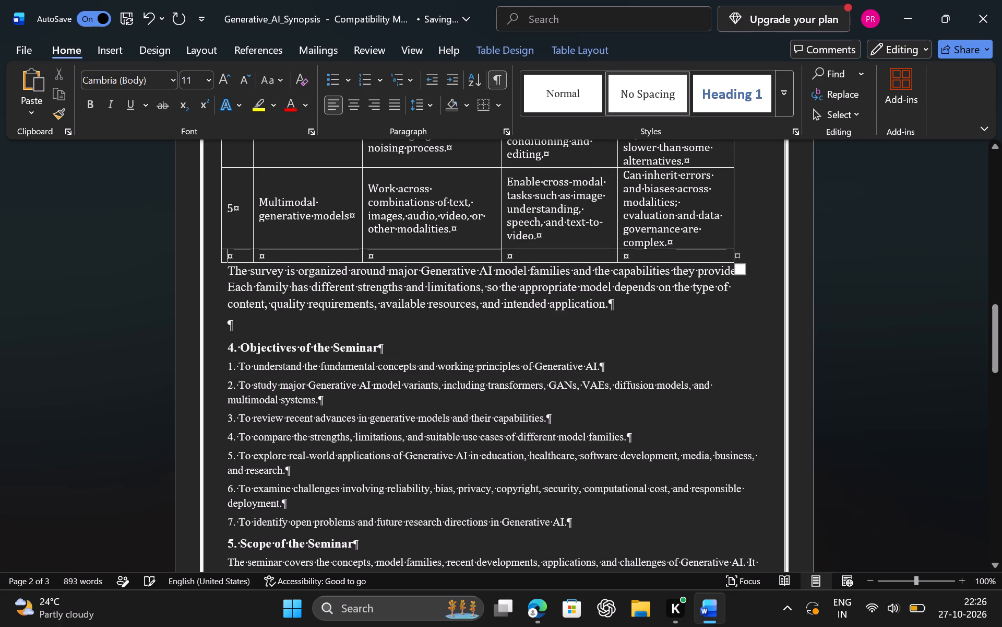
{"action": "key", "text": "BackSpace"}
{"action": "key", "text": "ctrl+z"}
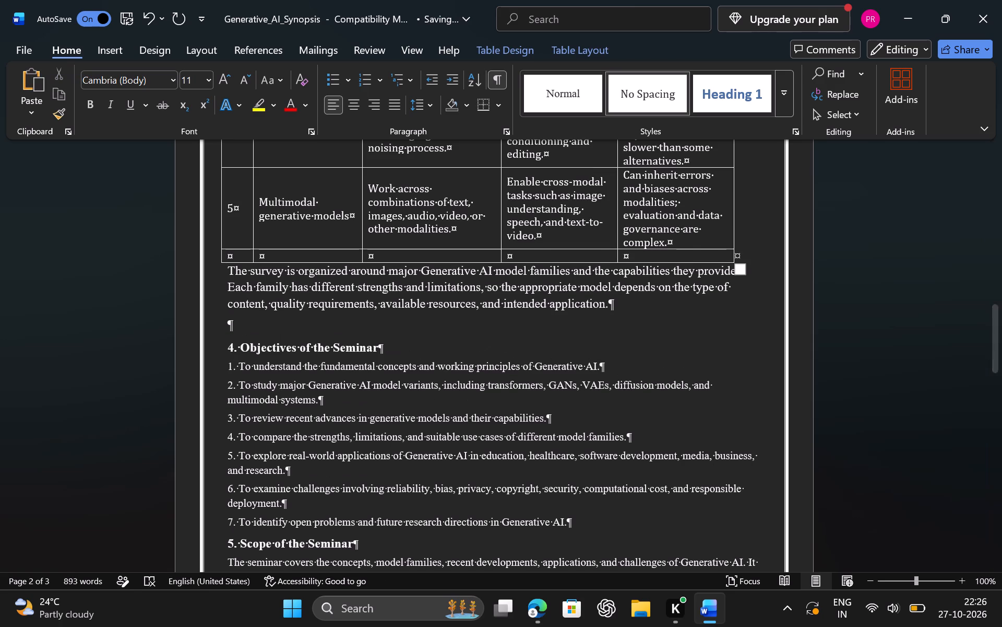
Set the "4. Objectives of the Seminar" heading to font size 14.
{"action": "scroll", "coordinate": [522, 326], "scroll_direction": "up", "scroll_amount": 4}
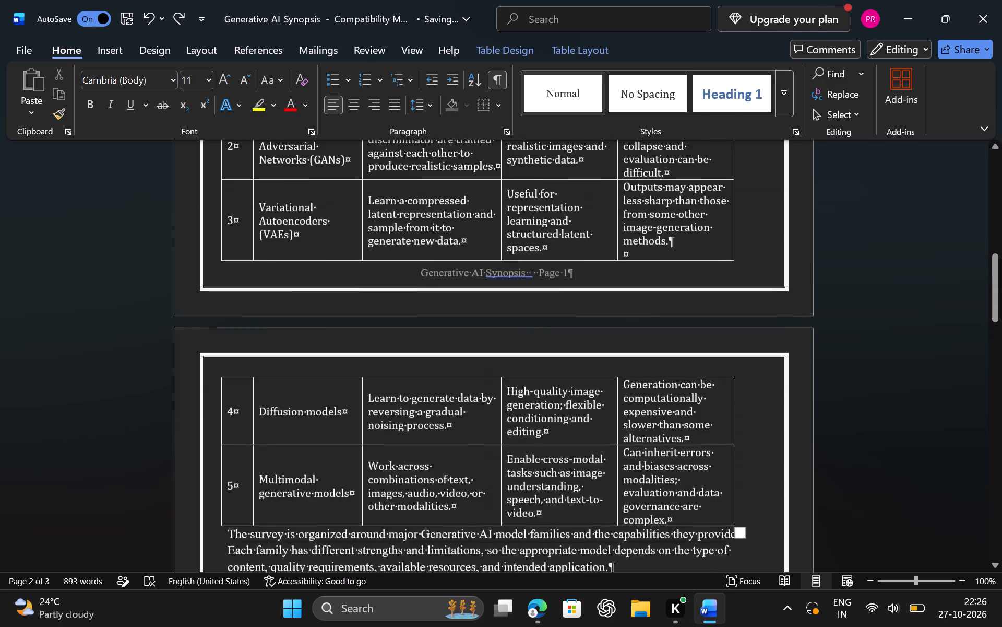
{"action": "scroll", "coordinate": [522, 326], "scroll_direction": "up", "scroll_amount": 8}
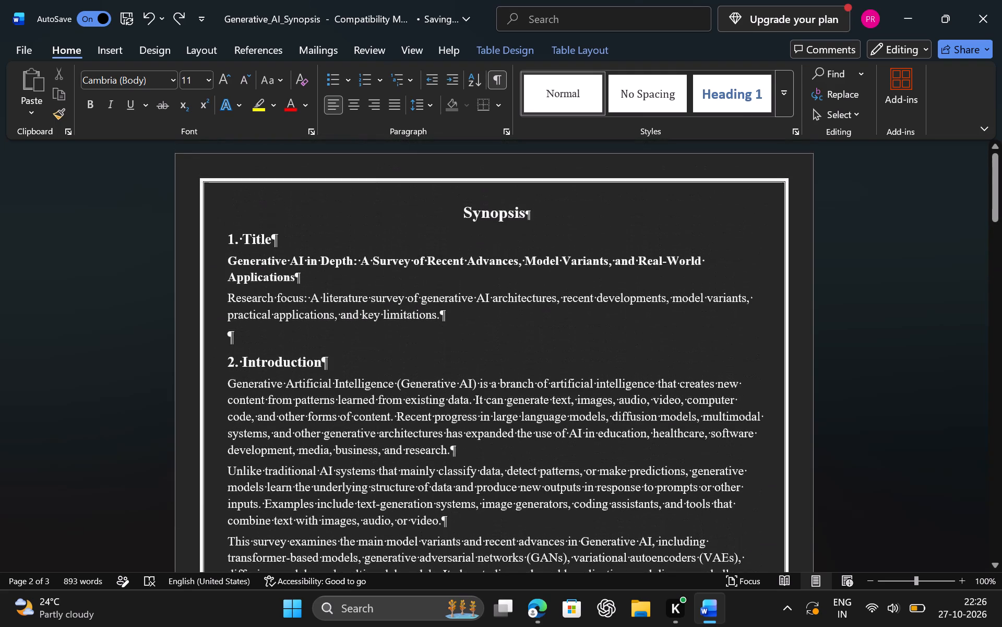
{"action": "scroll", "coordinate": [522, 326], "scroll_direction": "down", "scroll_amount": 1}
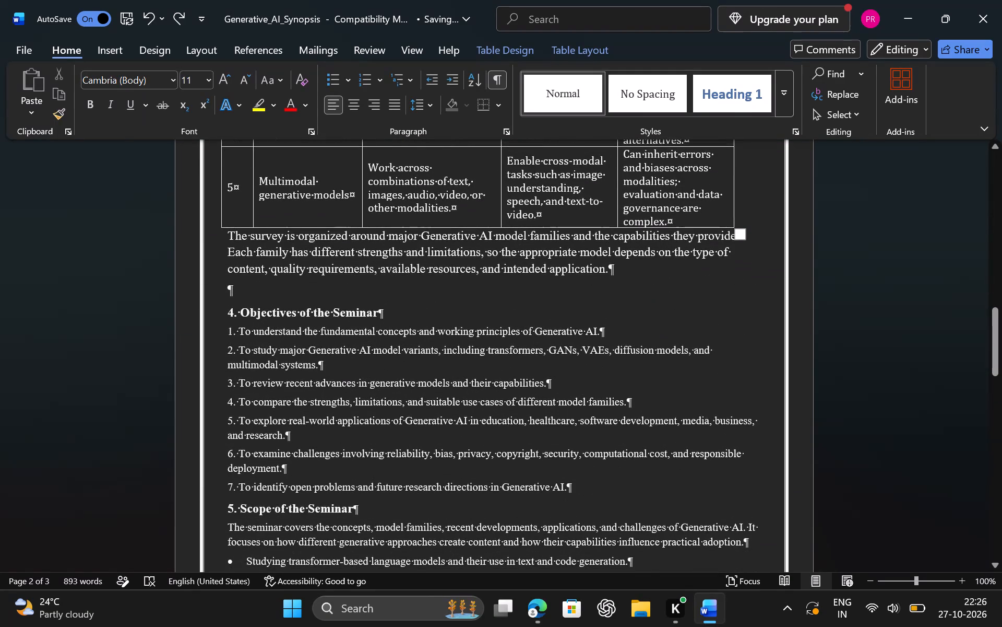
{"action": "left_click_drag", "start_coordinate": [228, 315], "coordinate": [454, 325]}
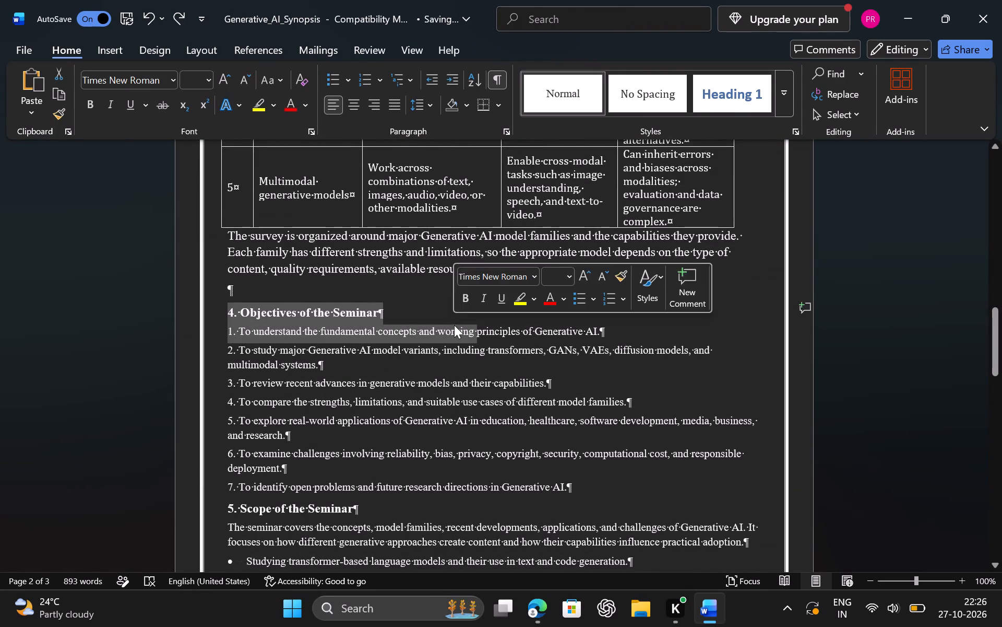
{"action": "left_click", "coordinate": [259, 321]}
{"action": "left_click_drag", "start_coordinate": [224, 313], "coordinate": [397, 312]}
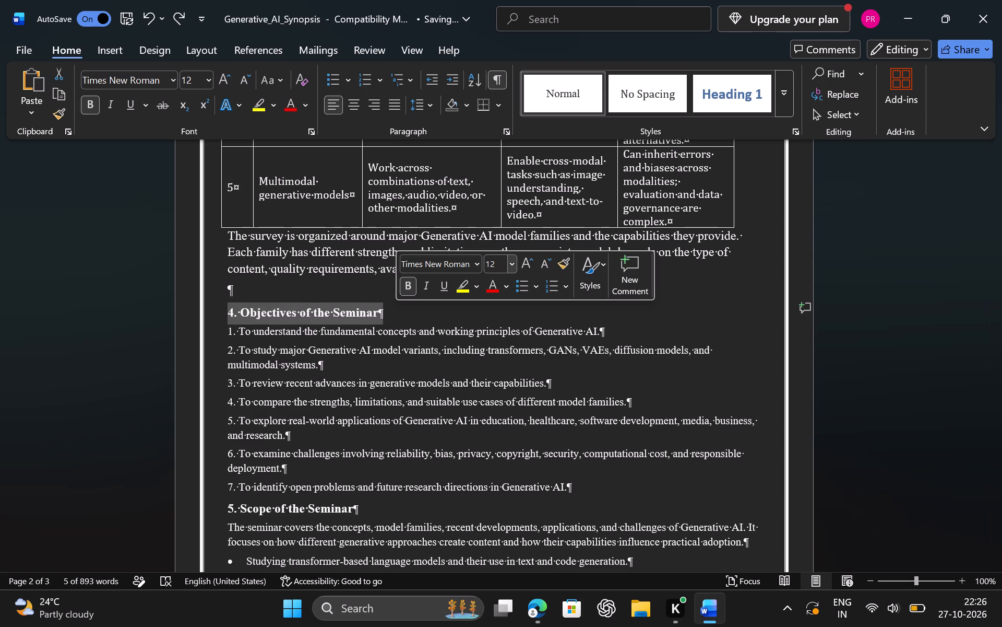
{"action": "left_click", "coordinate": [506, 265]}
{"action": "key", "text": "BackSpace"}
{"action": "type", "text": "14"}
{"action": "key", "text": "Return"}
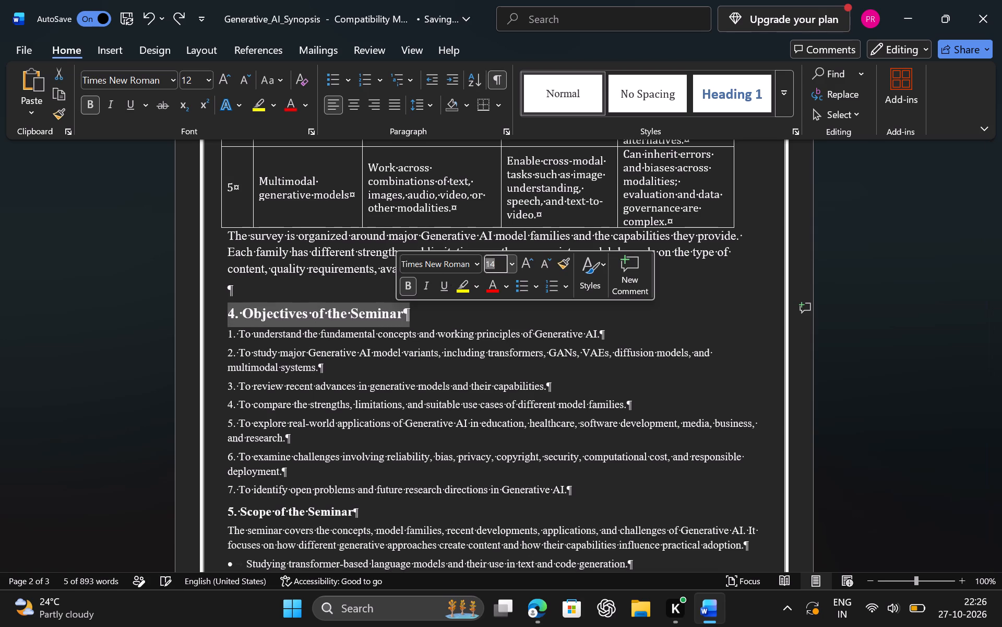
{"action": "left_click", "coordinate": [499, 326]}
Set the seven numbered objectives in section 4 to font size 12.
{"action": "scroll", "coordinate": [499, 326], "scroll_direction": "down", "scroll_amount": 1}
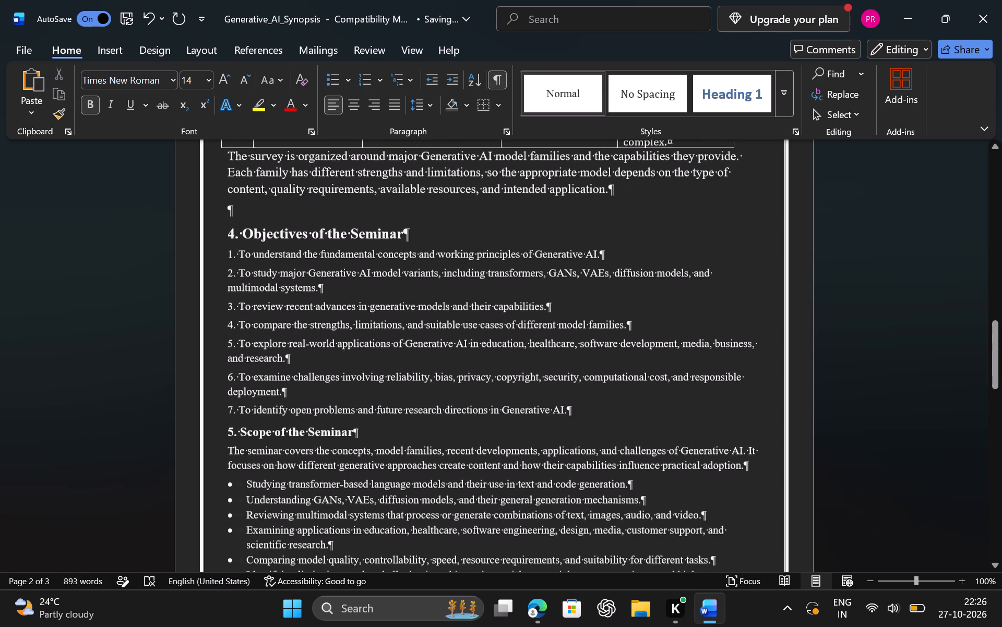
{"action": "left_click_drag", "start_coordinate": [224, 253], "coordinate": [479, 538]}
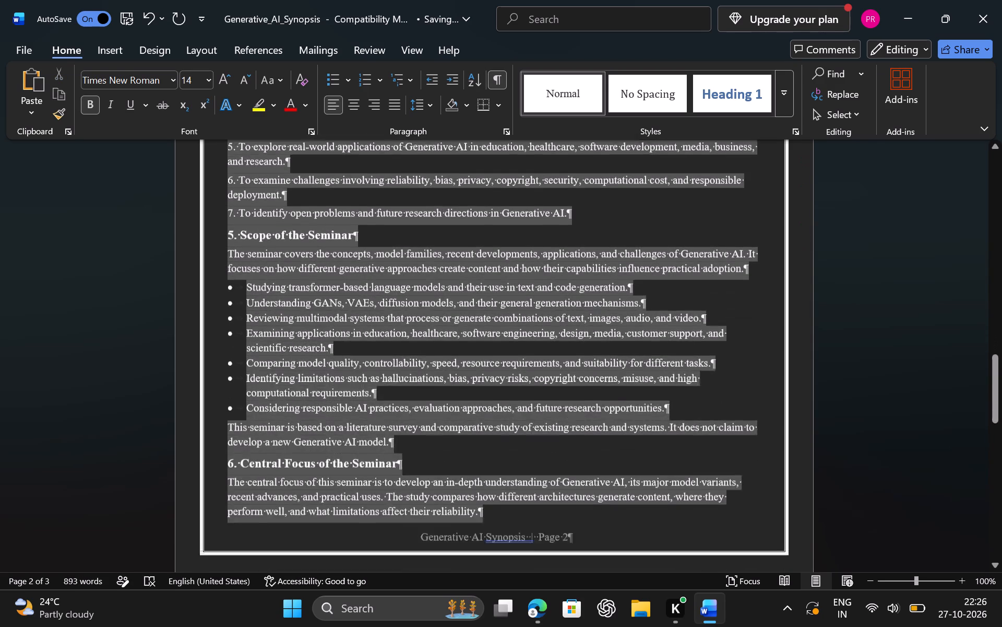
{"action": "left_click_drag", "start_coordinate": [479, 538], "coordinate": [586, 175]}
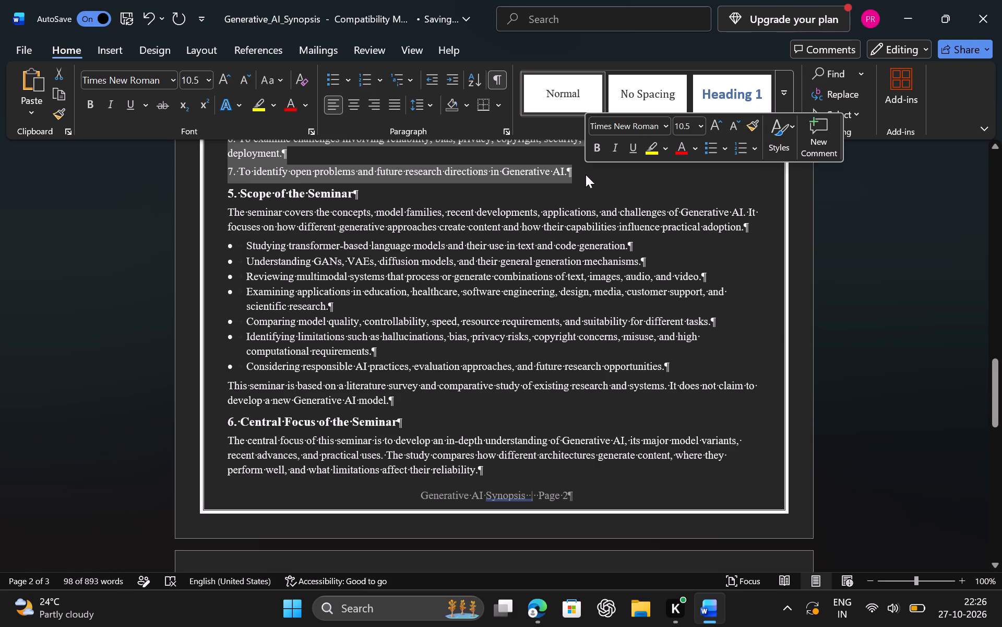
{"action": "left_click", "coordinate": [690, 127]}
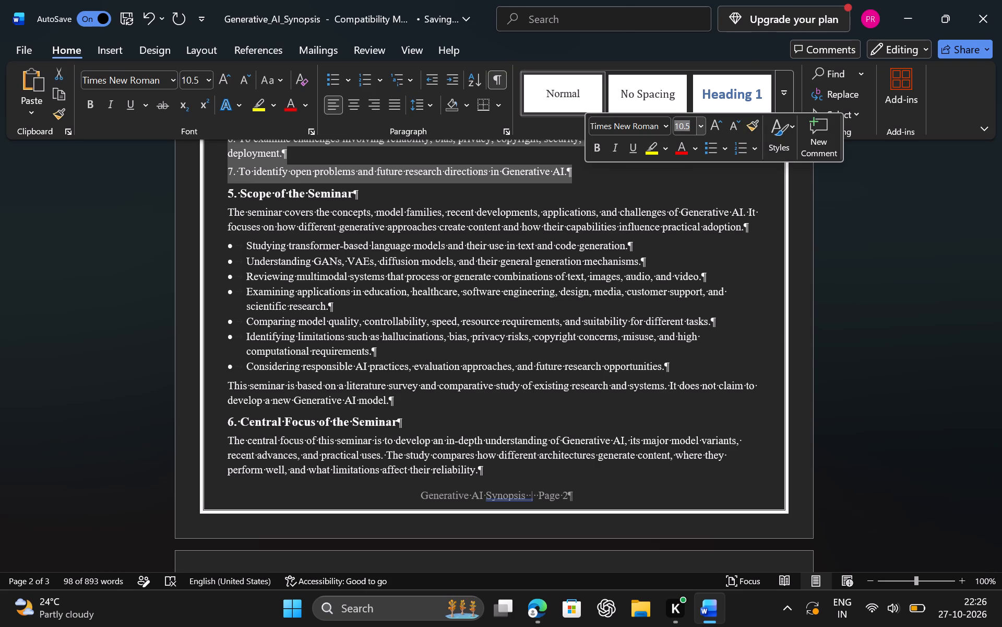
{"action": "key", "text": "BackSpace"}
{"action": "type", "text": "12"}
{"action": "key", "text": "Return"}
{"action": "scroll", "coordinate": [690, 127], "scroll_direction": "left", "scroll_amount": 1}
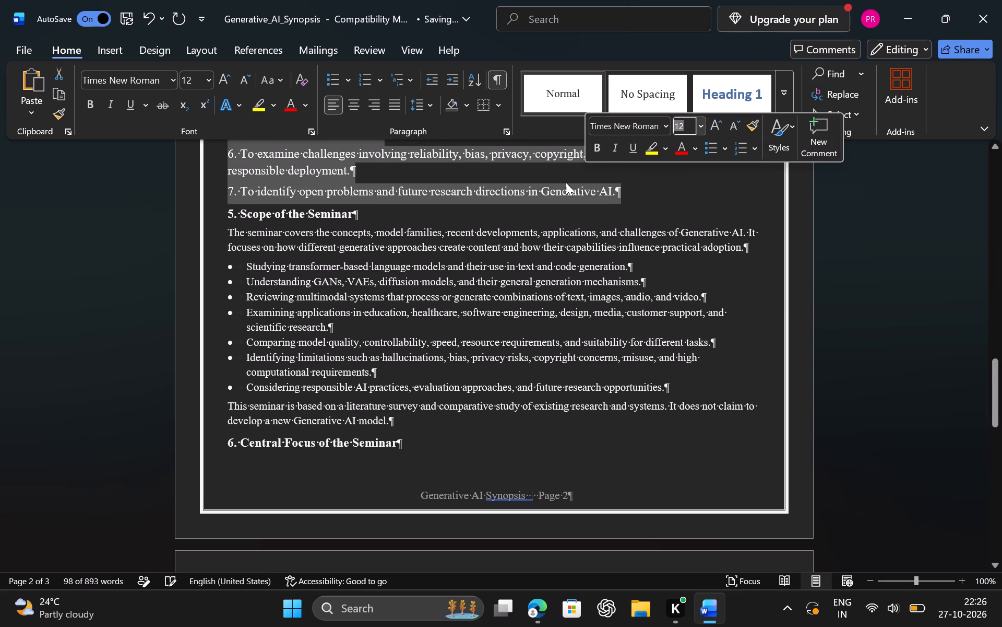
{"action": "left_click", "coordinate": [507, 224]}
Insert a blank paragraph after objective 7, above the "5. Scope of the Seminar" heading.
{"action": "left_click", "coordinate": [624, 196]}
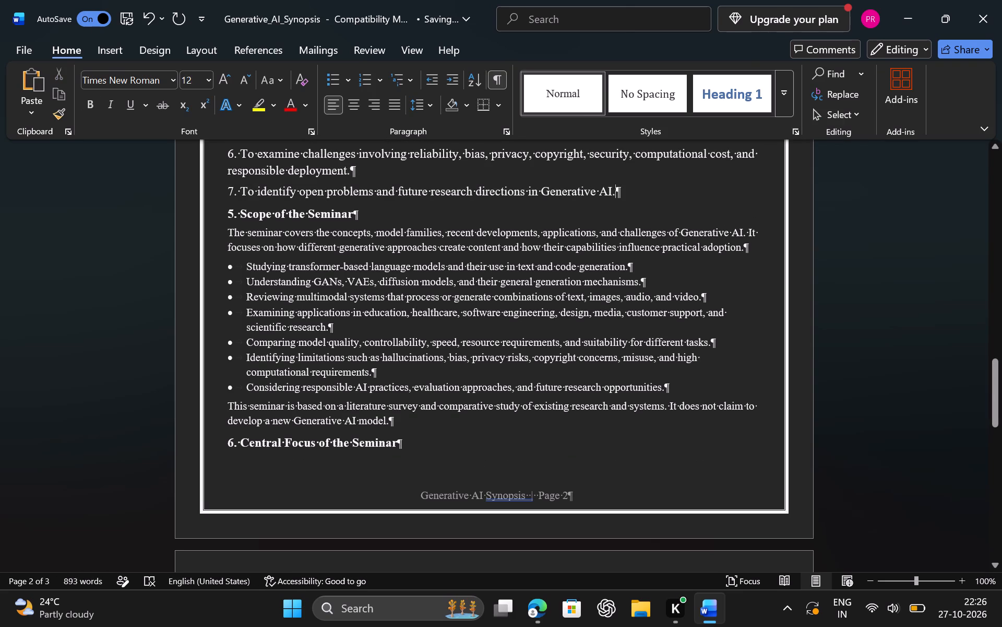
{"action": "key", "text": "Return"}
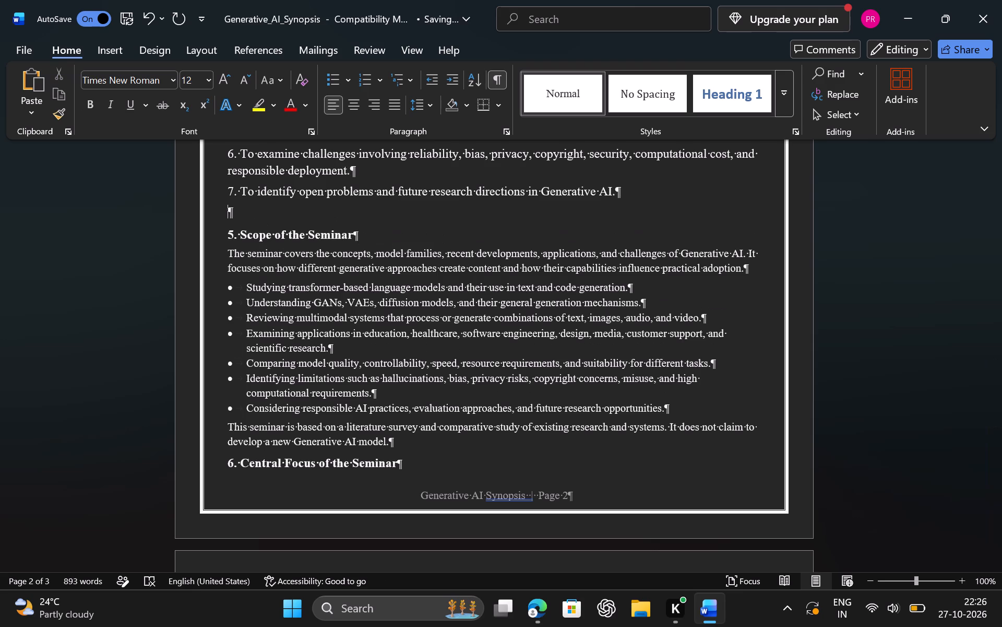
Set the "5. Scope of the Seminar" heading to font size 14.
{"action": "scroll", "coordinate": [624, 196], "scroll_direction": "up", "scroll_amount": 1}
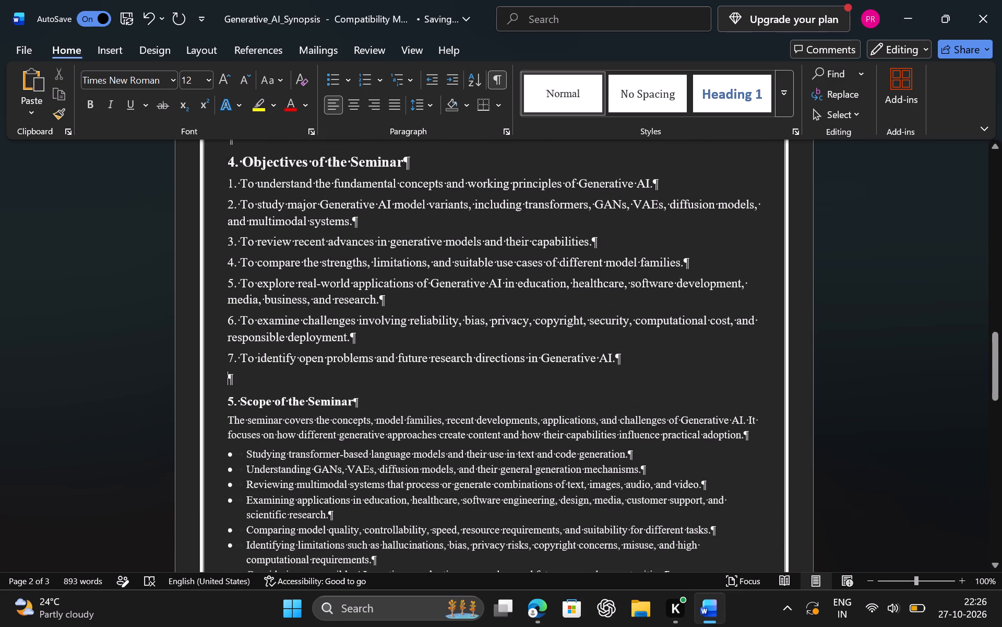
{"action": "left_click_drag", "start_coordinate": [229, 403], "coordinate": [372, 408]}
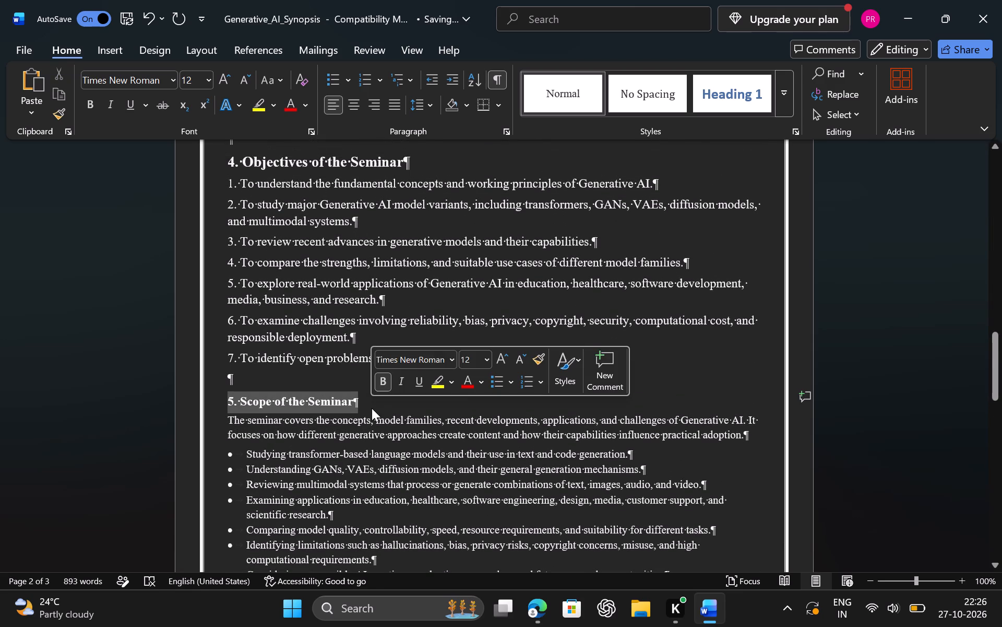
{"action": "left_click", "coordinate": [476, 363]}
{"action": "key", "text": "BackSpace"}
{"action": "type", "text": "14"}
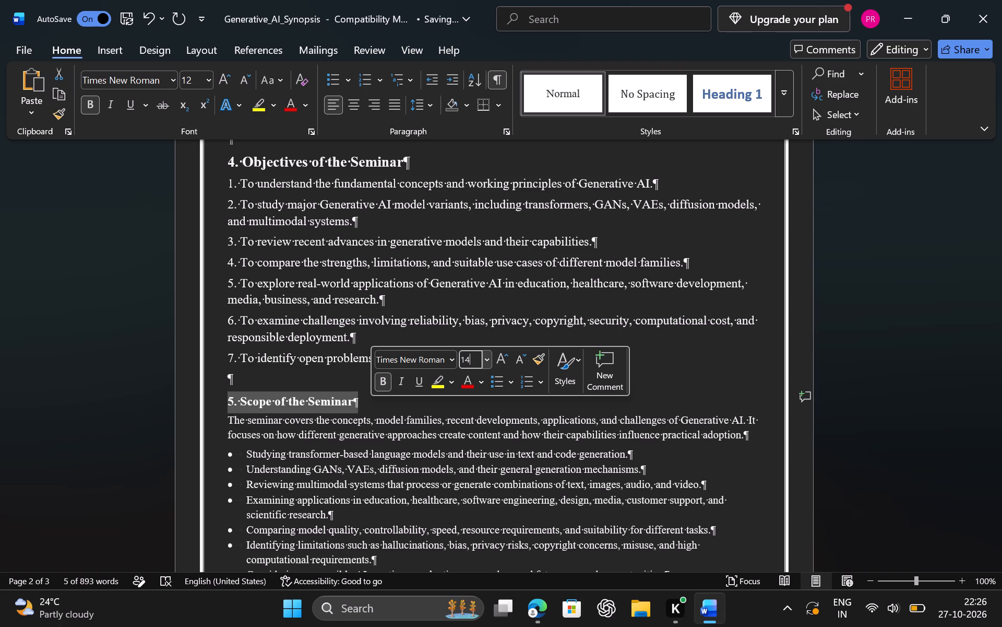
{"action": "key", "text": "Return"}
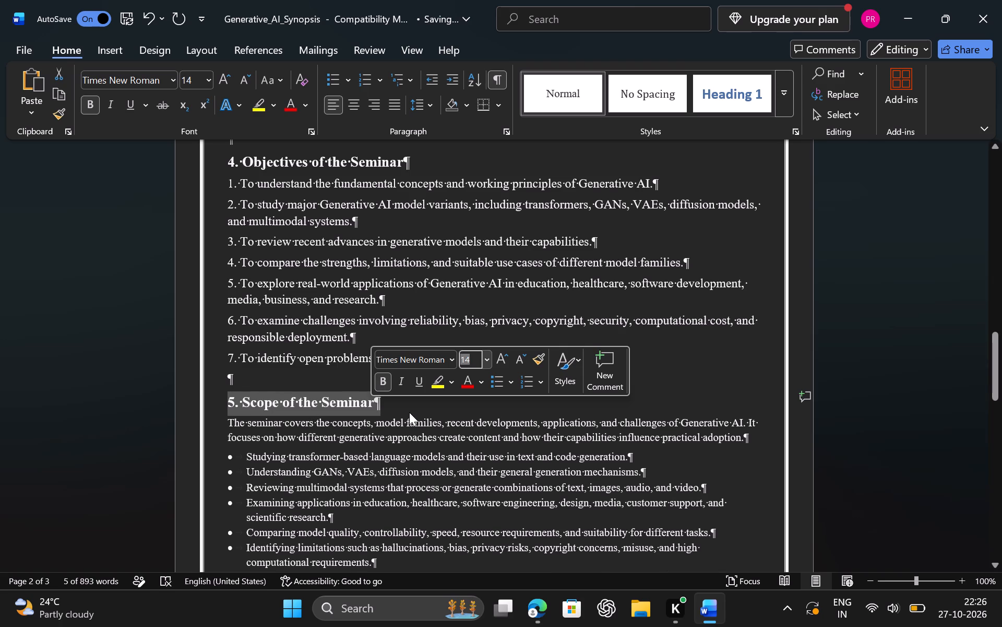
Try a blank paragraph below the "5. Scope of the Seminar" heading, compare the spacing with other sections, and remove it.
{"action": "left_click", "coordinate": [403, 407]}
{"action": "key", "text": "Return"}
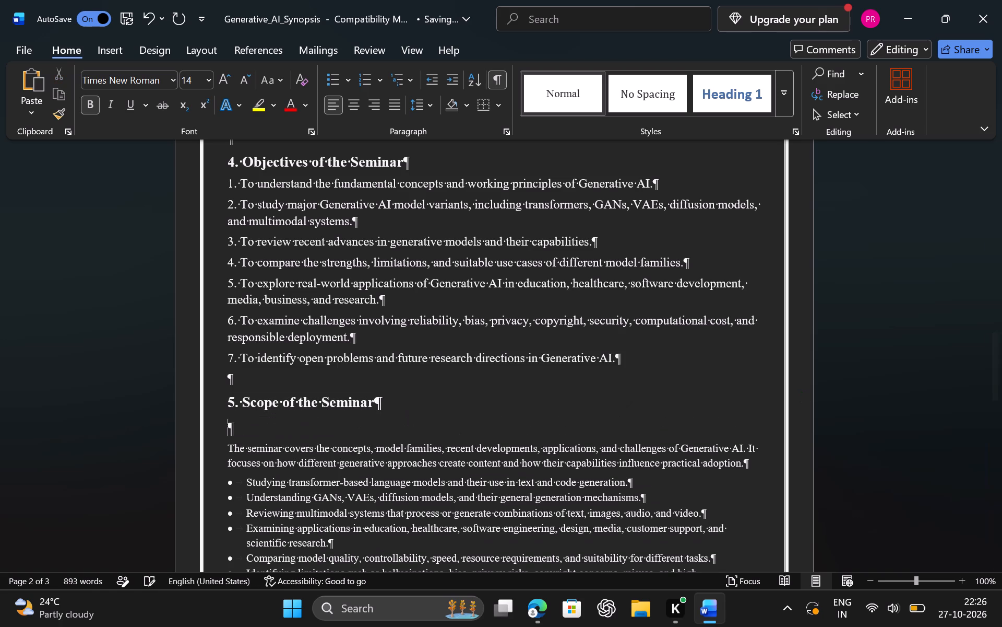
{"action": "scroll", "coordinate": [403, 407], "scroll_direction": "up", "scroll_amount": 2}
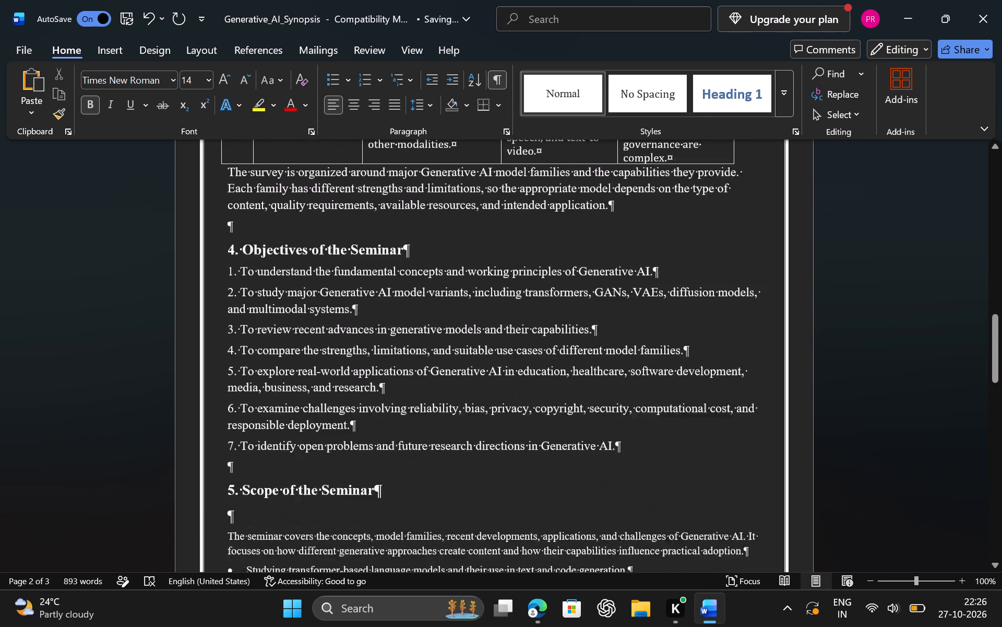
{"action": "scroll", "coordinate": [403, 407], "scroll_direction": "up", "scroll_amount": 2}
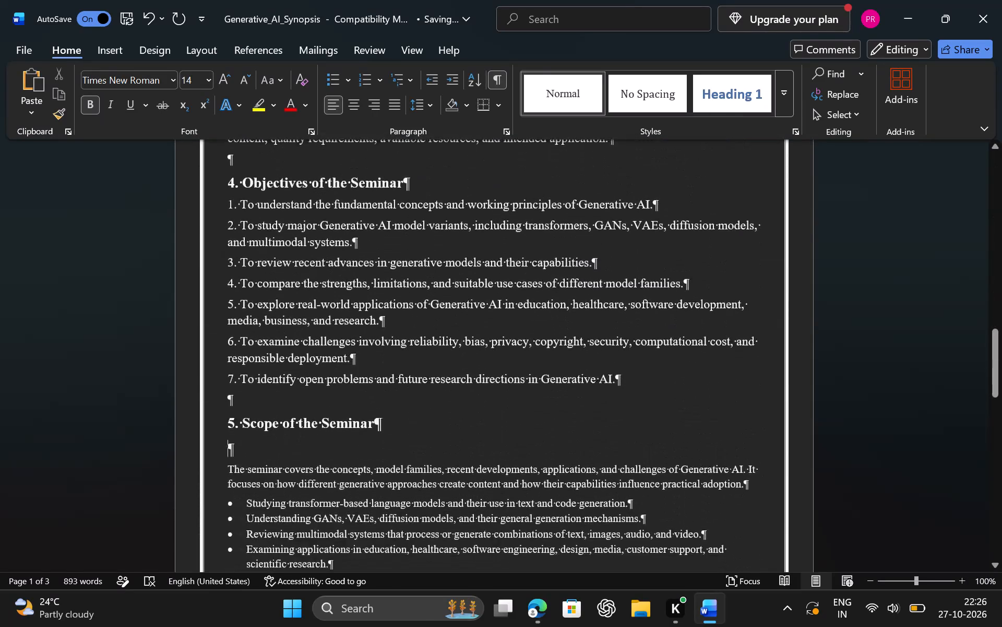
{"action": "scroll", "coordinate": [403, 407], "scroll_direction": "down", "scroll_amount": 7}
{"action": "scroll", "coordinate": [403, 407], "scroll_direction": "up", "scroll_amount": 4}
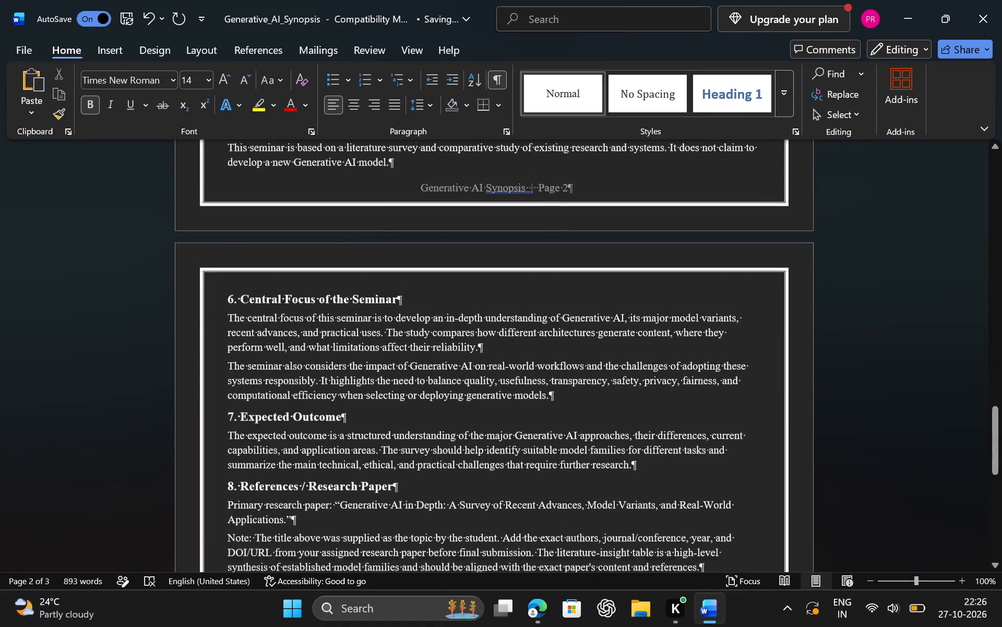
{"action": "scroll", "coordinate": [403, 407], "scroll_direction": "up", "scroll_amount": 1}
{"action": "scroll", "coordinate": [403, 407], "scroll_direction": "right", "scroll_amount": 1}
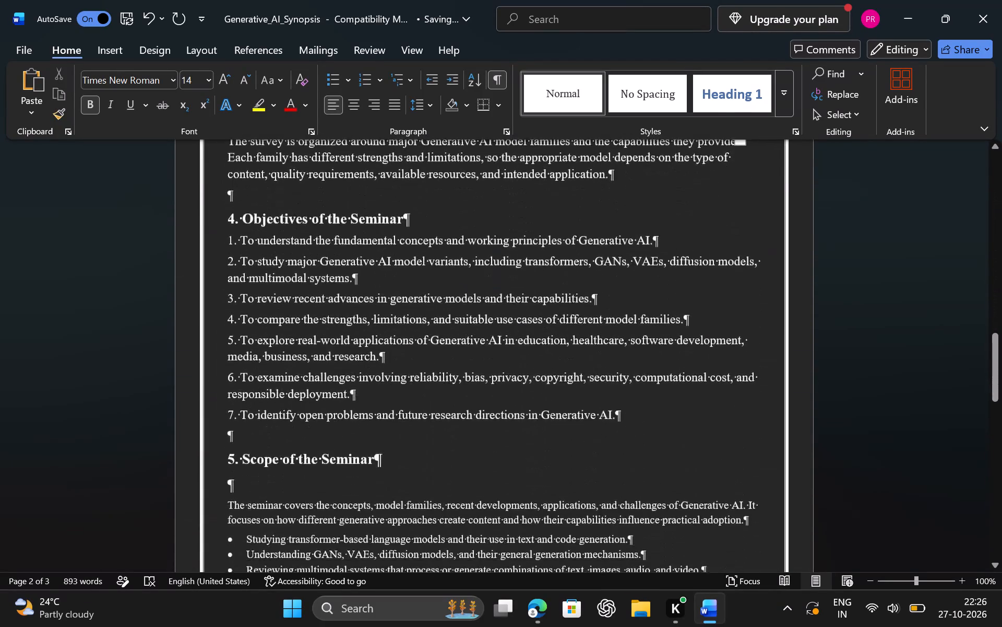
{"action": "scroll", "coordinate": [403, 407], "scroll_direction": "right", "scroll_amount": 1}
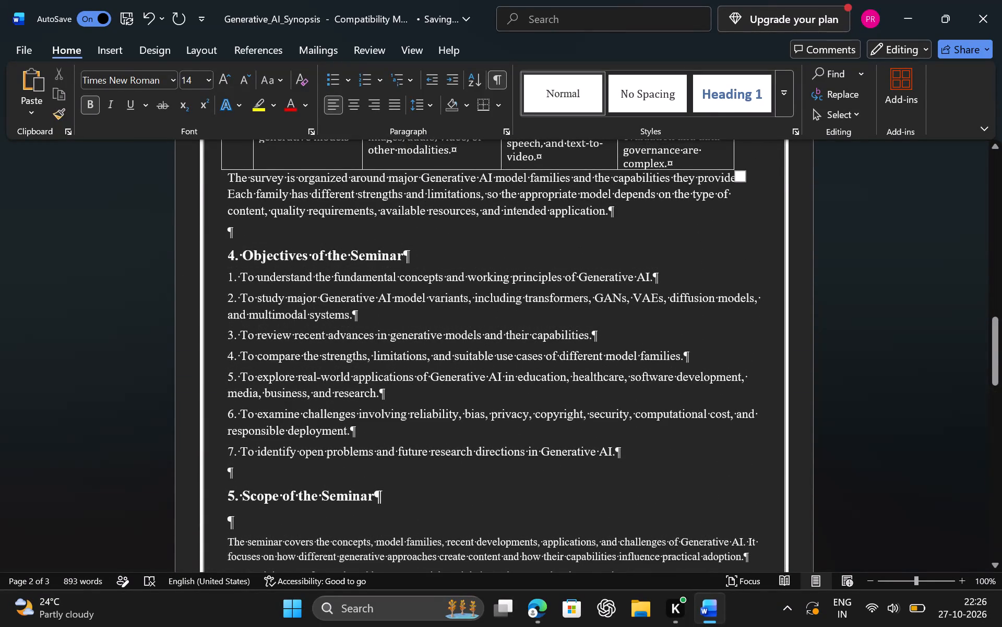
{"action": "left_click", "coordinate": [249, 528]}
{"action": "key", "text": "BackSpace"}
Review the heading sizes and section spacing from the Title section through the Scope section.
{"action": "scroll", "coordinate": [249, 528], "scroll_direction": "up", "scroll_amount": 1}
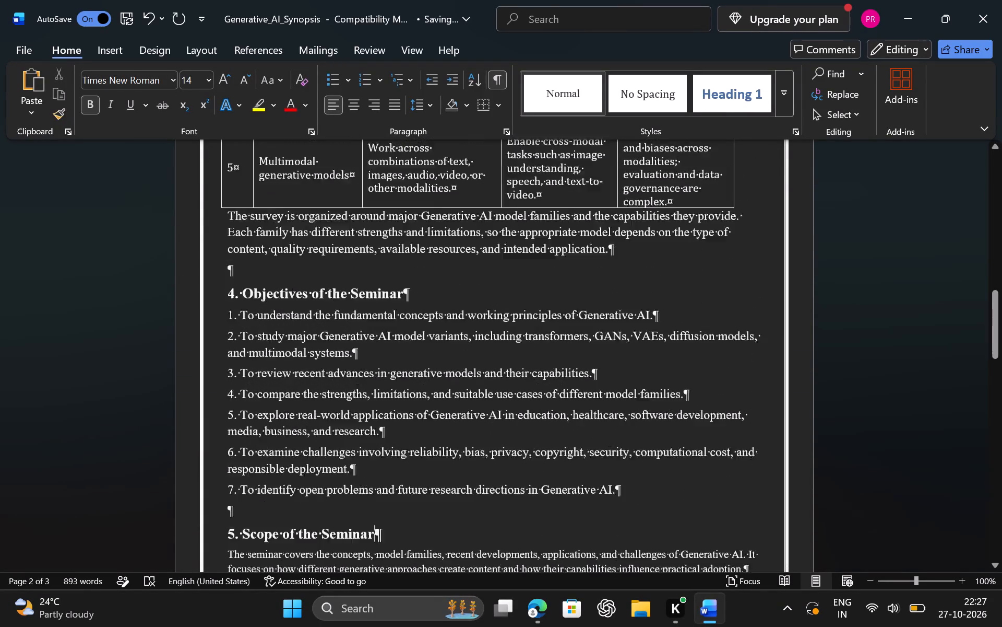
{"action": "scroll", "coordinate": [249, 528], "scroll_direction": "up", "scroll_amount": 5}
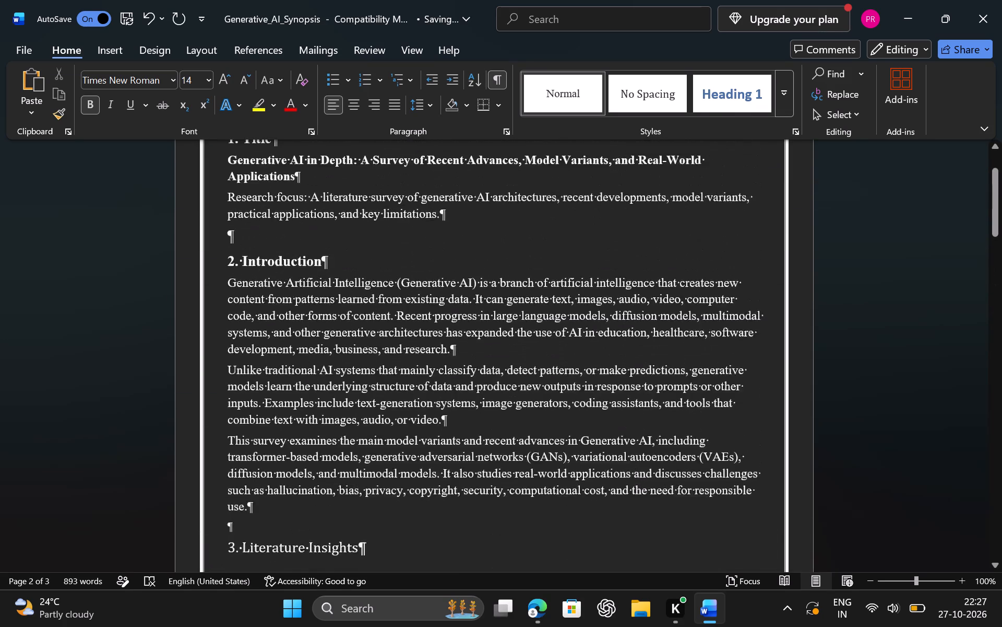
{"action": "scroll", "coordinate": [249, 528], "scroll_direction": "up", "scroll_amount": 2}
{"action": "scroll", "coordinate": [283, 368], "scroll_direction": "down", "scroll_amount": 1}
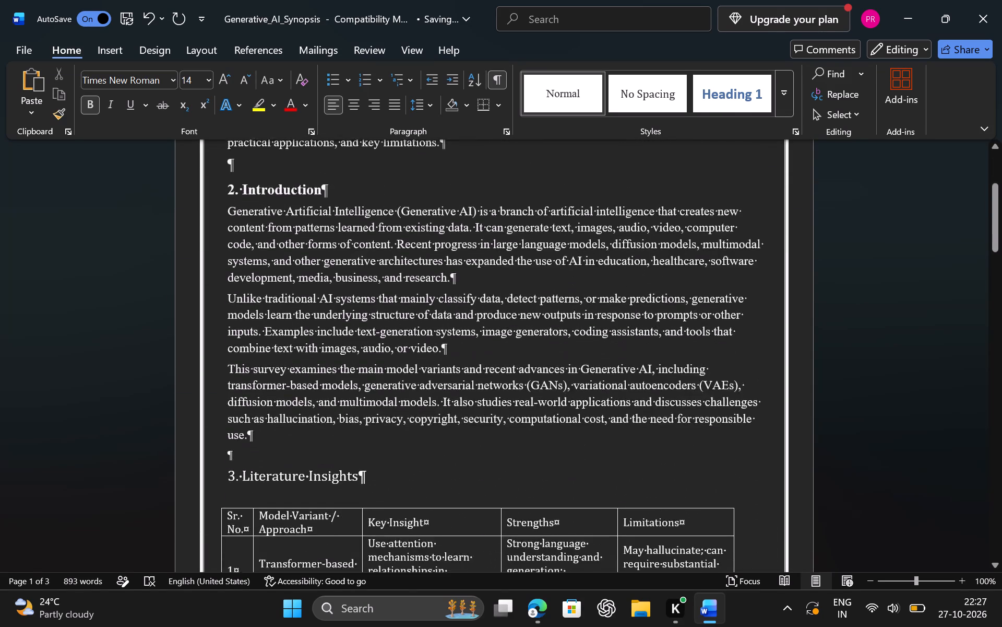
{"action": "scroll", "coordinate": [281, 359], "scroll_direction": "down", "scroll_amount": 1}
{"action": "scroll", "coordinate": [281, 359], "scroll_direction": "right", "scroll_amount": 1}
{"action": "scroll", "coordinate": [281, 359], "scroll_direction": "down", "scroll_amount": 6}
Set the Scope of the Seminar body text, including its bullets and closing paragraph, to font size 12.
{"action": "scroll", "coordinate": [370, 343], "scroll_direction": "up", "scroll_amount": 1}
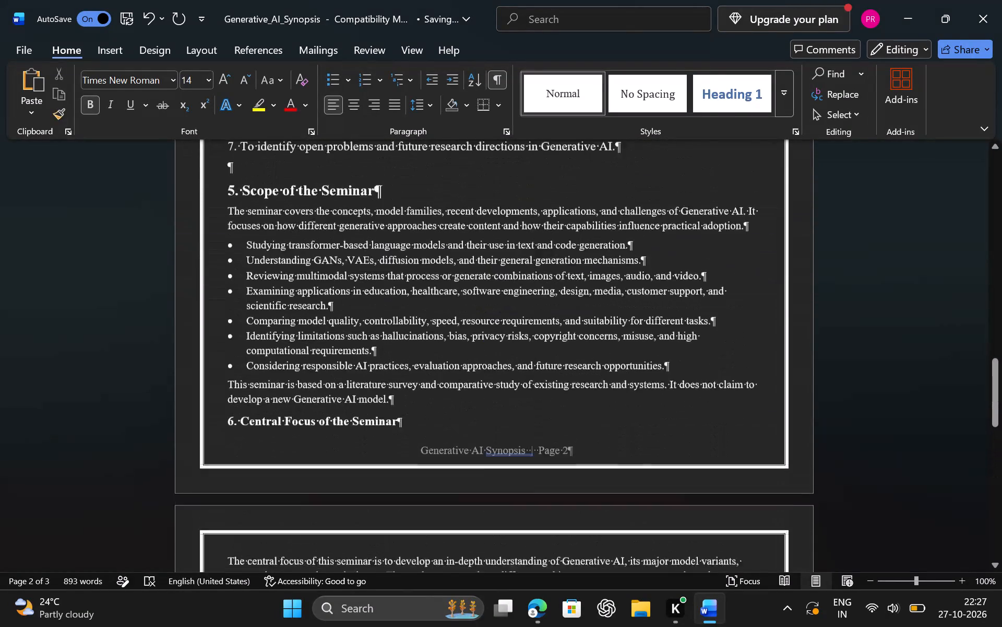
{"action": "scroll", "coordinate": [370, 343], "scroll_direction": "up", "scroll_amount": 1}
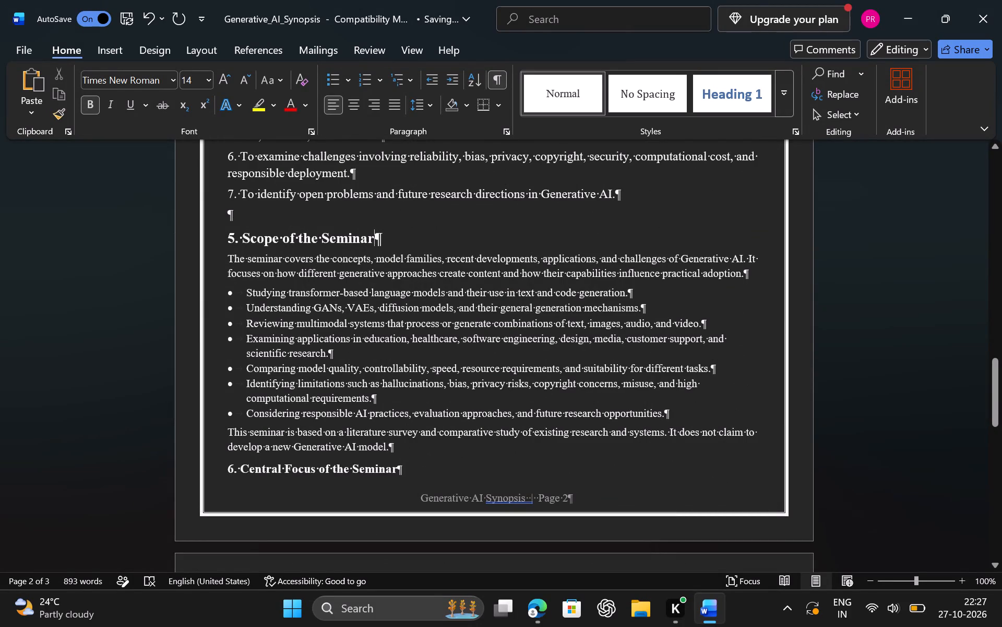
{"action": "left_click_drag", "start_coordinate": [225, 252], "coordinate": [509, 446]}
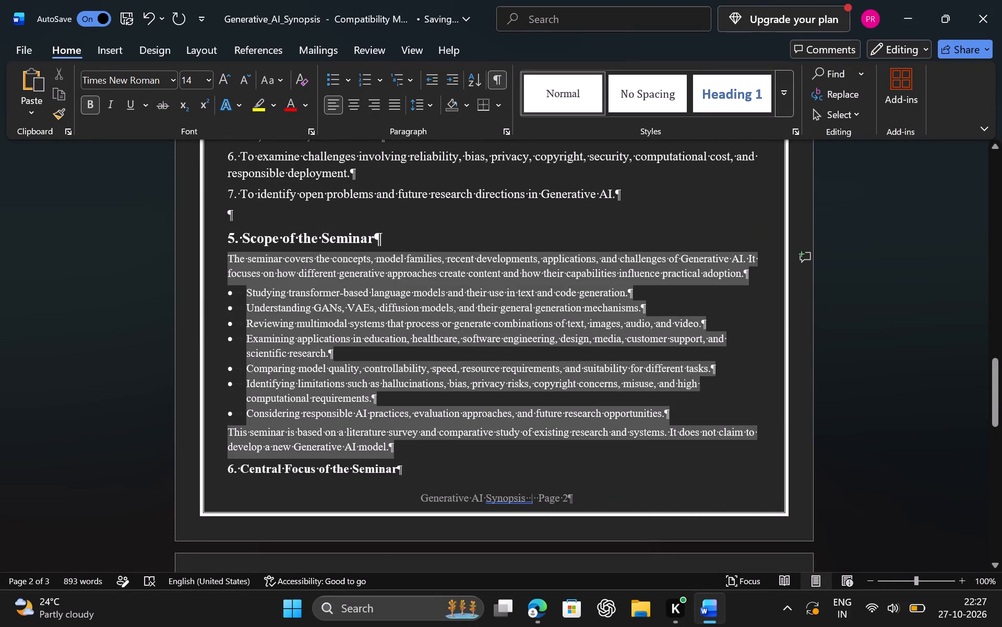
{"action": "left_click_drag", "start_coordinate": [509, 446], "coordinate": [502, 446]}
{"action": "left_click", "coordinate": [611, 387]}
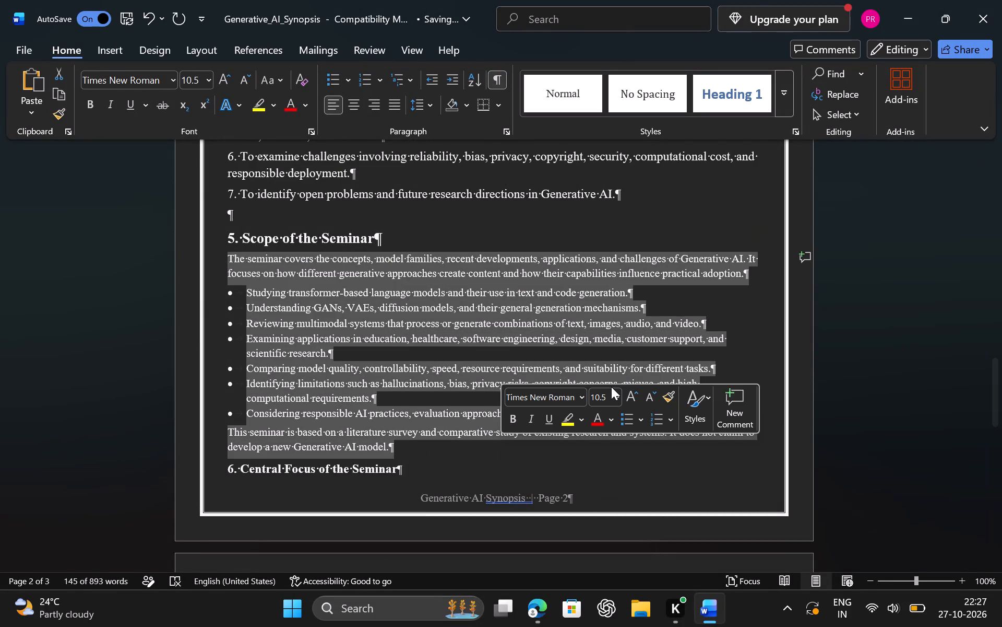
{"action": "left_click", "coordinate": [607, 398]}
{"action": "key", "text": "BackSpace"}
{"action": "type", "text": "12"}
{"action": "key", "text": "Return"}
{"action": "left_click", "coordinate": [457, 461]}
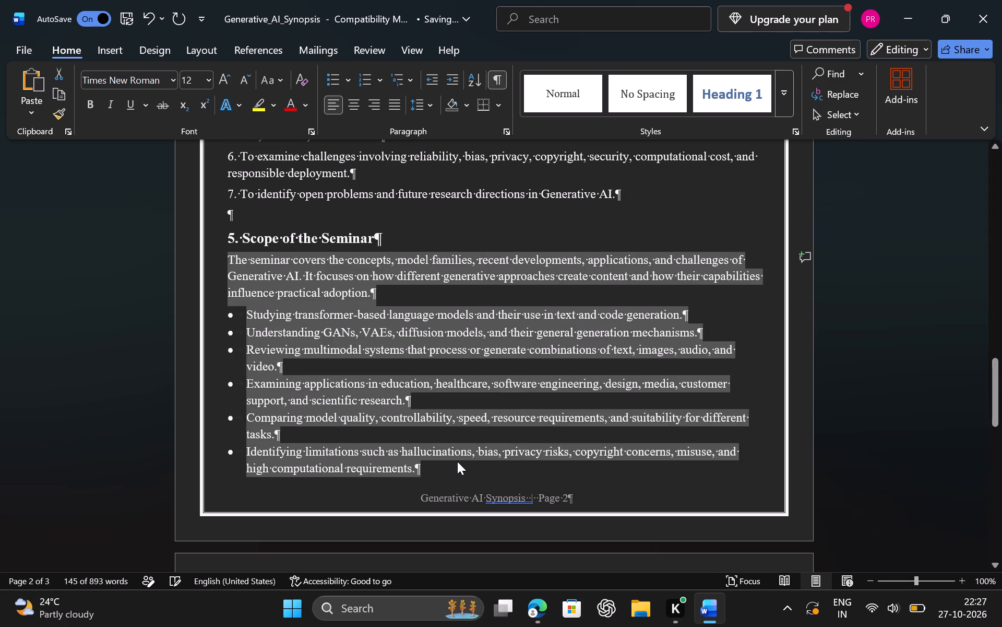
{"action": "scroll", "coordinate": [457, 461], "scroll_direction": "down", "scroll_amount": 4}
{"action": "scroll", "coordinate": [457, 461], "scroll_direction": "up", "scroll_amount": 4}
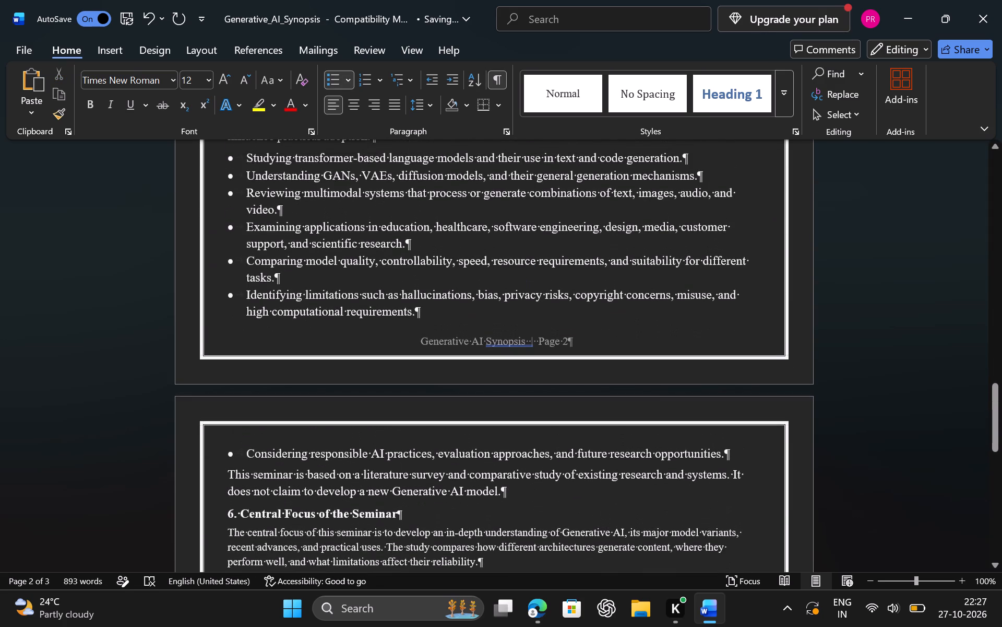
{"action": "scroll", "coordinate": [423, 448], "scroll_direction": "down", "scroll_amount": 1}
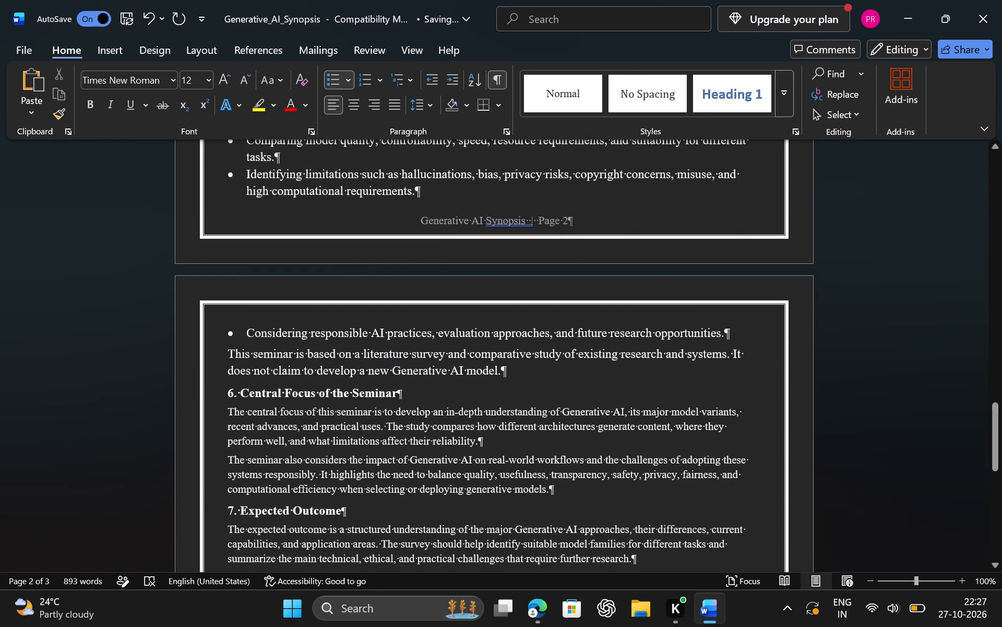
Insert a blank paragraph above the "6. Central Focus of the Seminar" heading.
{"action": "left_click_drag", "start_coordinate": [220, 391], "coordinate": [395, 400]}
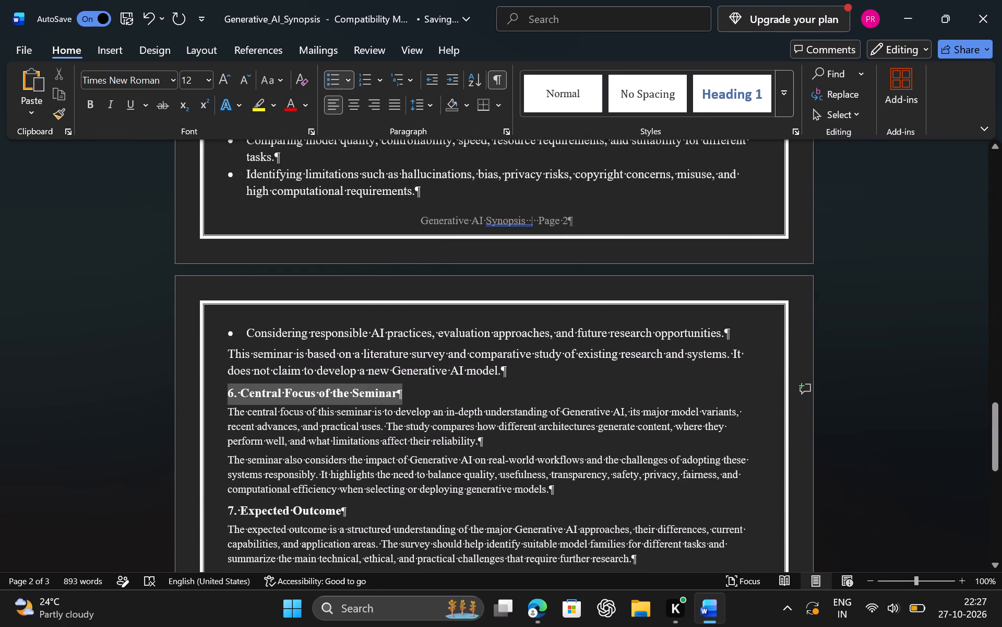
{"action": "left_click_drag", "start_coordinate": [395, 400], "coordinate": [396, 400]}
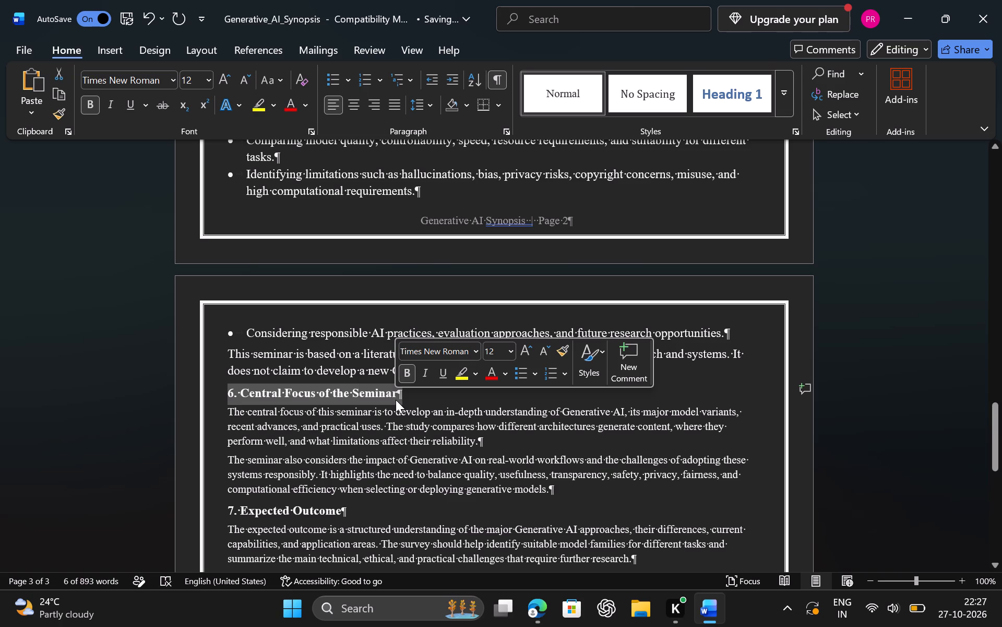
{"action": "left_click", "coordinate": [396, 400]}
{"action": "left_click", "coordinate": [528, 380]}
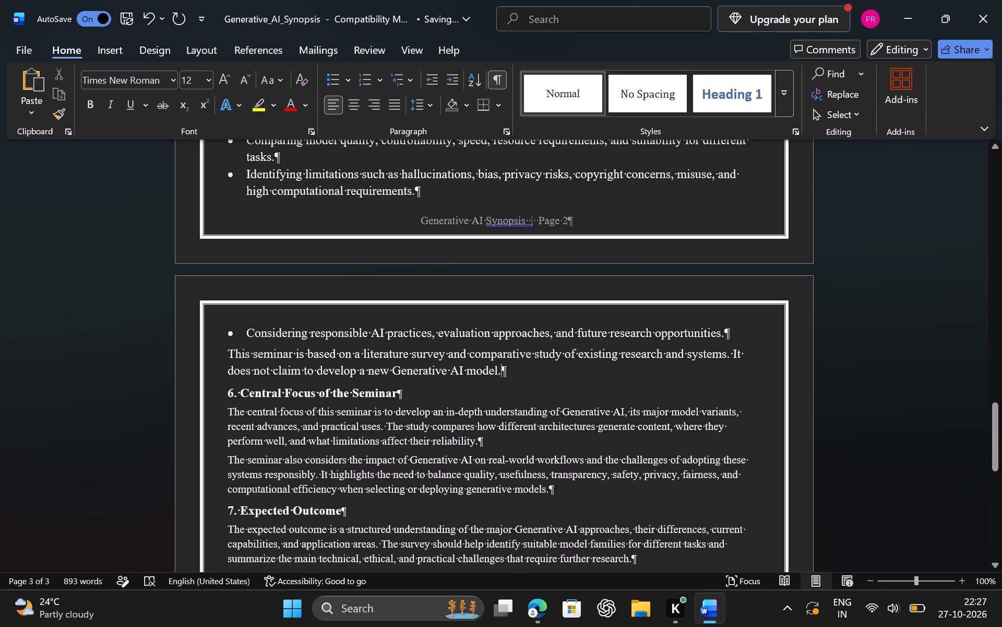
{"action": "key", "text": "Return"}
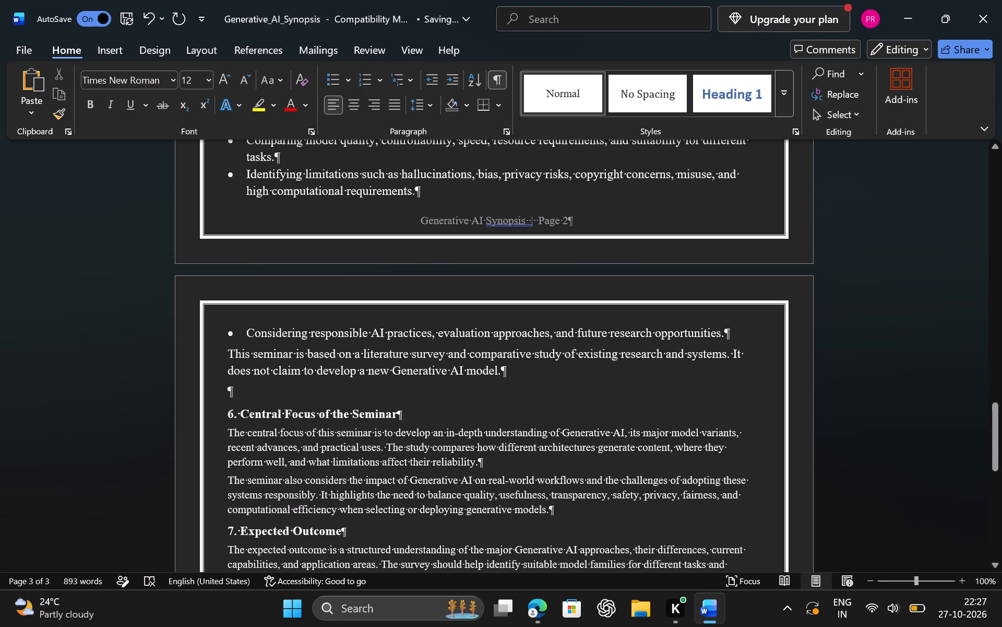
Set the "6. Central Focus of the Seminar" heading to font size 14.
{"action": "left_click_drag", "start_coordinate": [228, 415], "coordinate": [427, 422]}
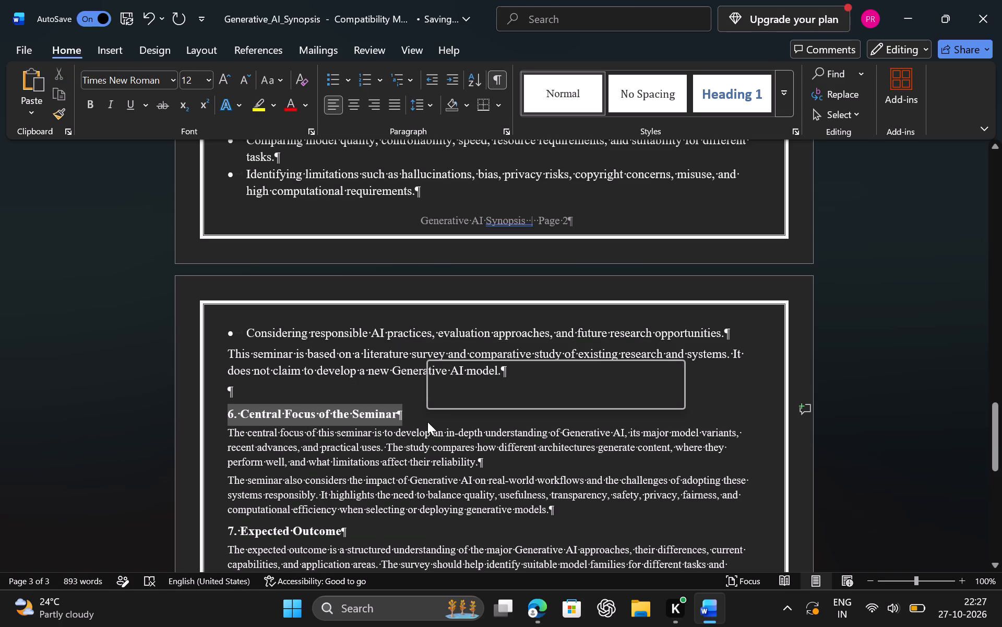
{"action": "left_click", "coordinate": [529, 376]}
{"action": "key", "text": "BackSpace"}
{"action": "key", "text": "1"}
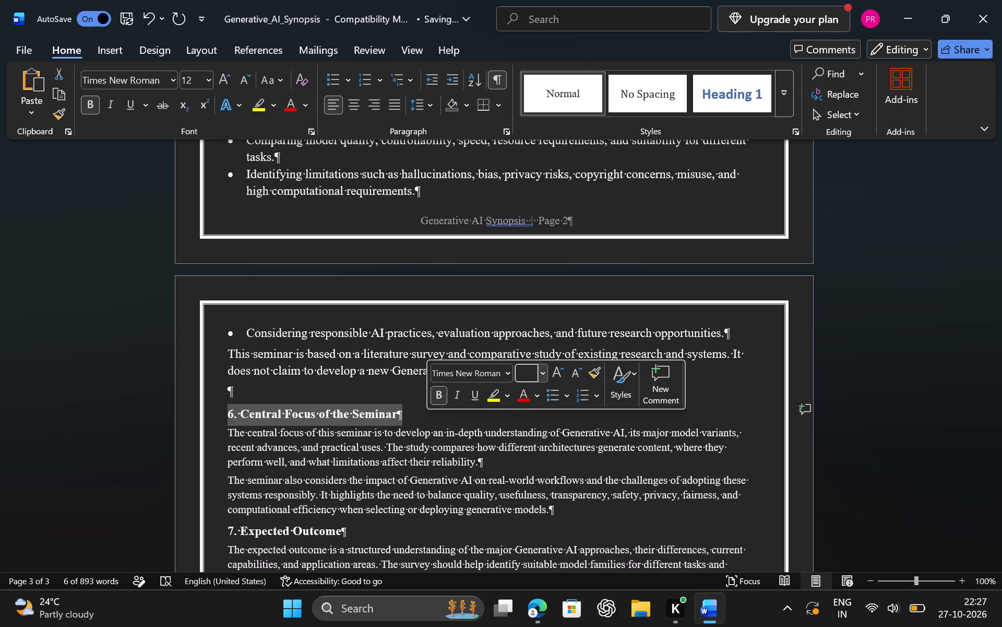
{"action": "key", "text": "4"}
{"action": "key", "text": "Return"}
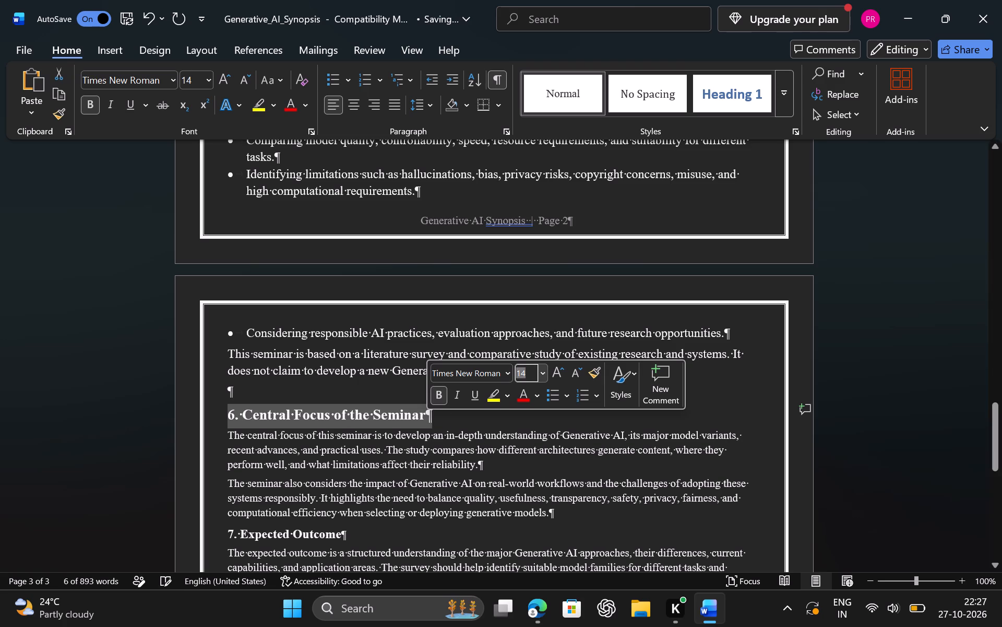
{"action": "left_click", "coordinate": [457, 433]}
Set both body paragraphs of the Central Focus of the Seminar section to font size 12.
{"action": "scroll", "coordinate": [457, 433], "scroll_direction": "down", "scroll_amount": 1}
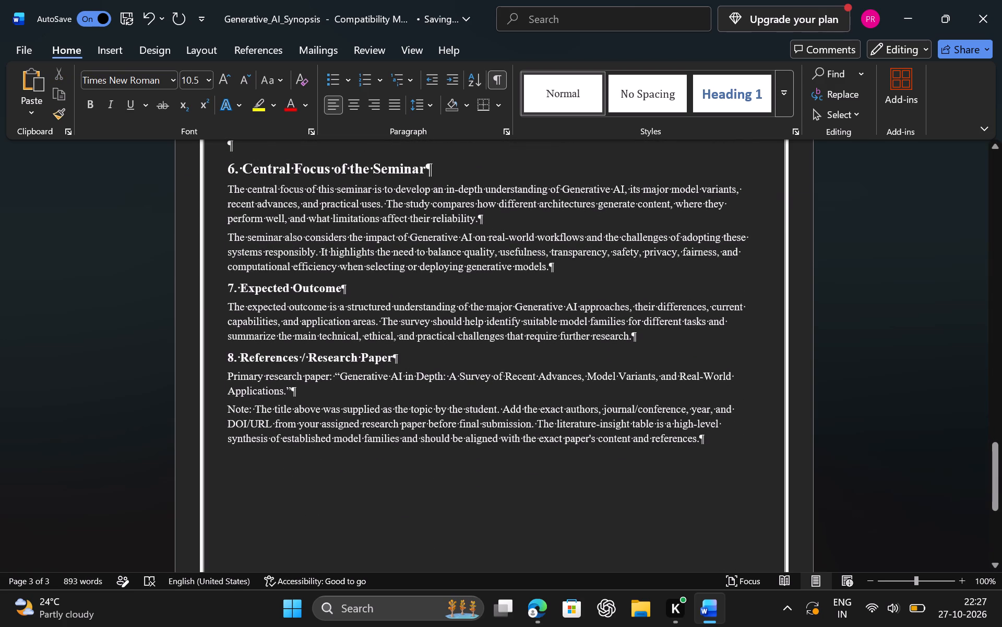
{"action": "left_click_drag", "start_coordinate": [222, 187], "coordinate": [558, 271]}
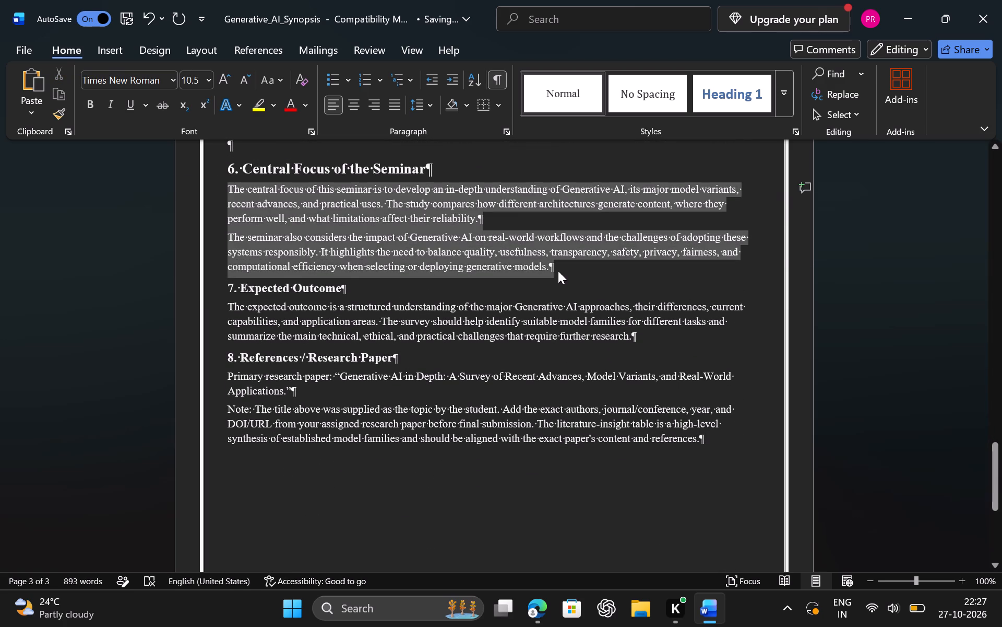
{"action": "left_click", "coordinate": [657, 218]}
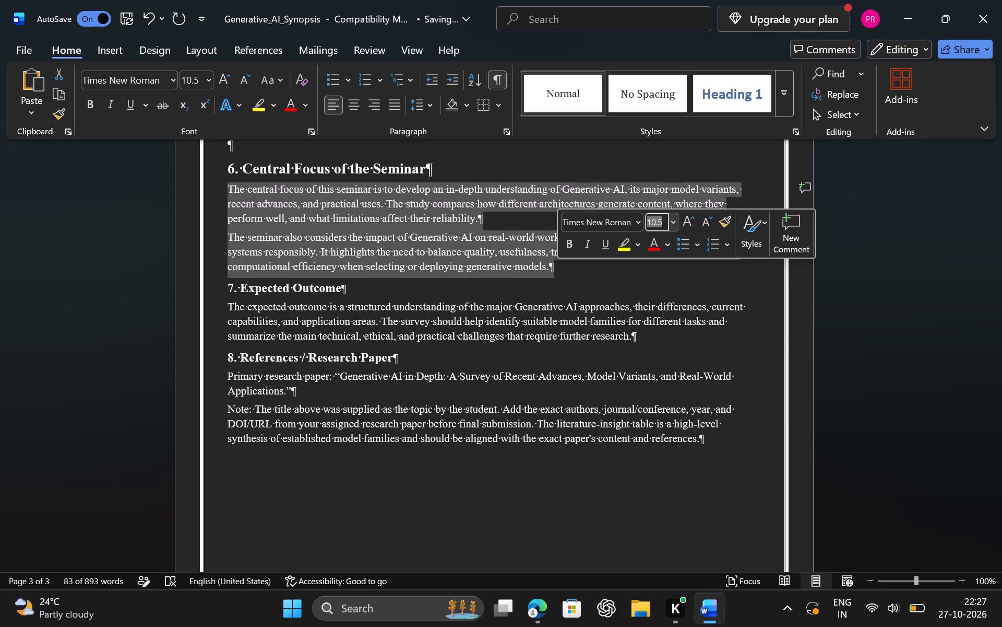
{"action": "key", "text": "BackSpace"}
{"action": "type", "text": "12"}
{"action": "key", "text": "Return"}
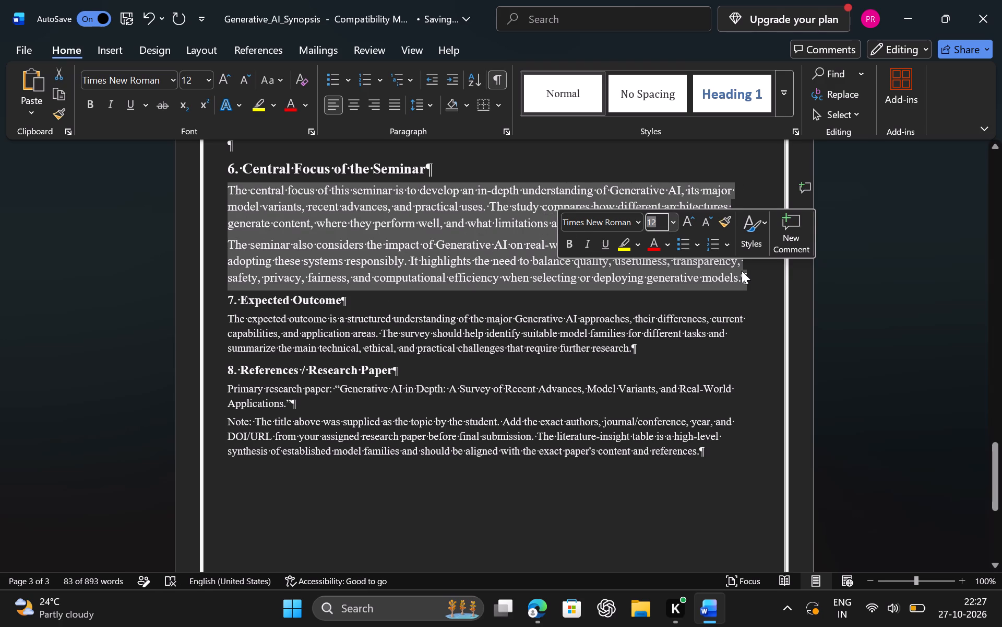
Insert a blank paragraph above the "7. Expected Outcome" heading.
{"action": "left_click", "coordinate": [747, 274]}
{"action": "key", "text": "Return"}
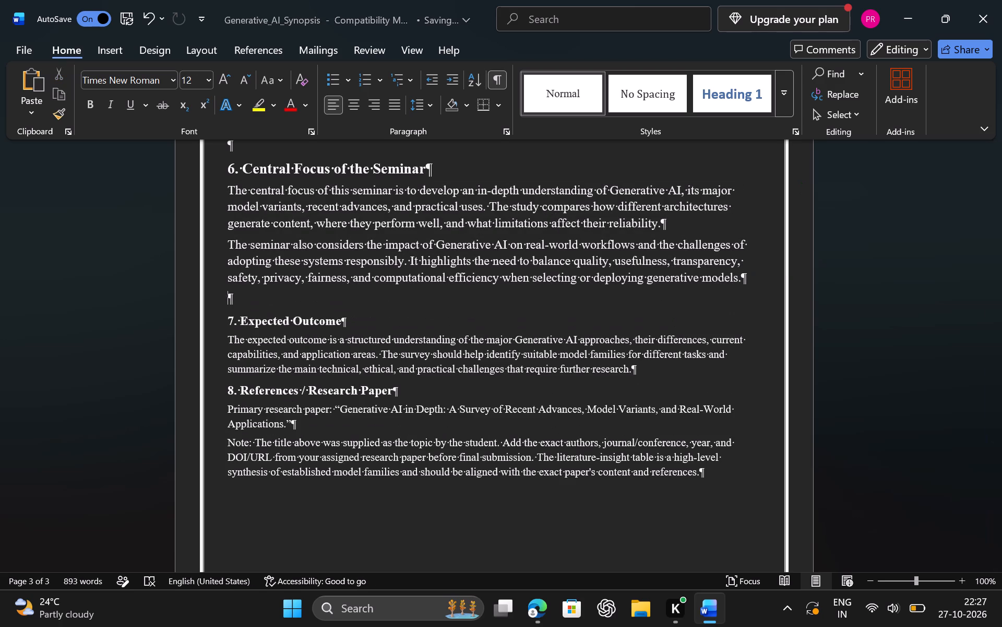
Set the "7. Expected Outcome" heading to font size 14.
{"action": "left_click_drag", "start_coordinate": [226, 317], "coordinate": [408, 305]}
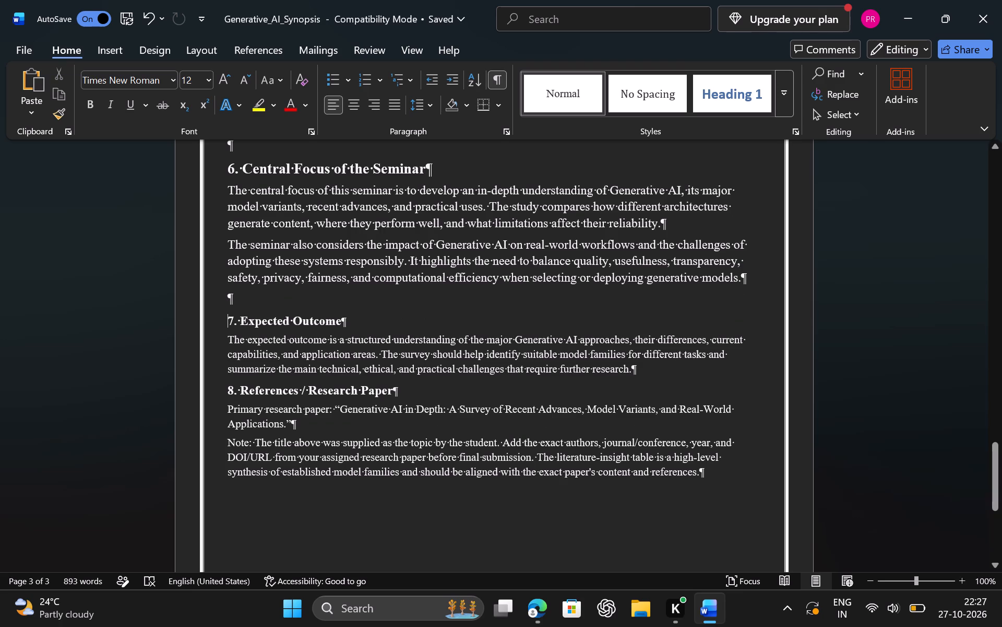
{"action": "left_click_drag", "start_coordinate": [408, 305], "coordinate": [404, 324]}
{"action": "left_click", "coordinate": [493, 279]}
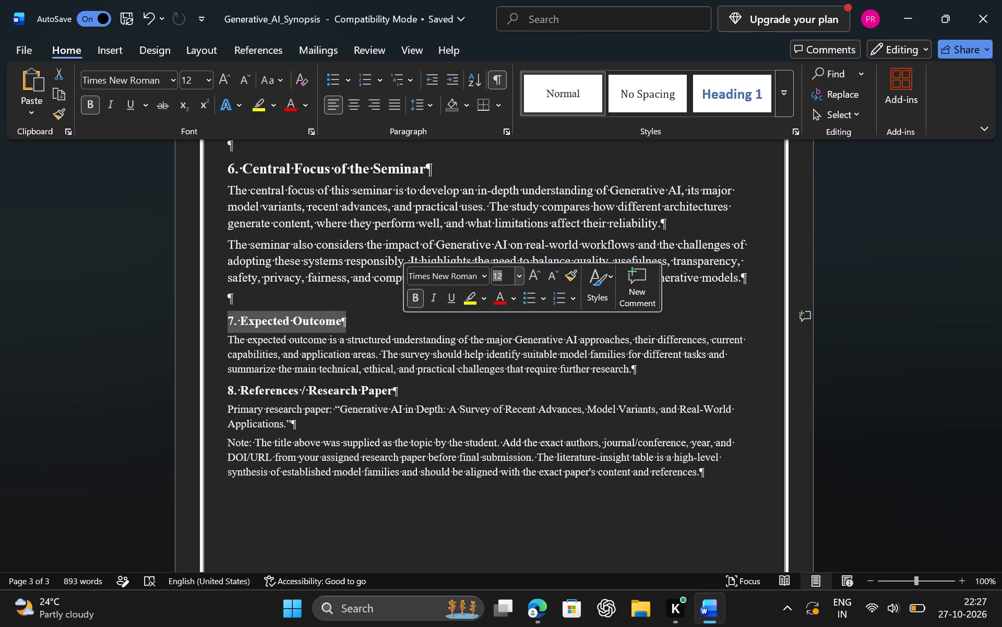
{"action": "key", "text": "BackSpace"}
{"action": "type", "text": "14"}
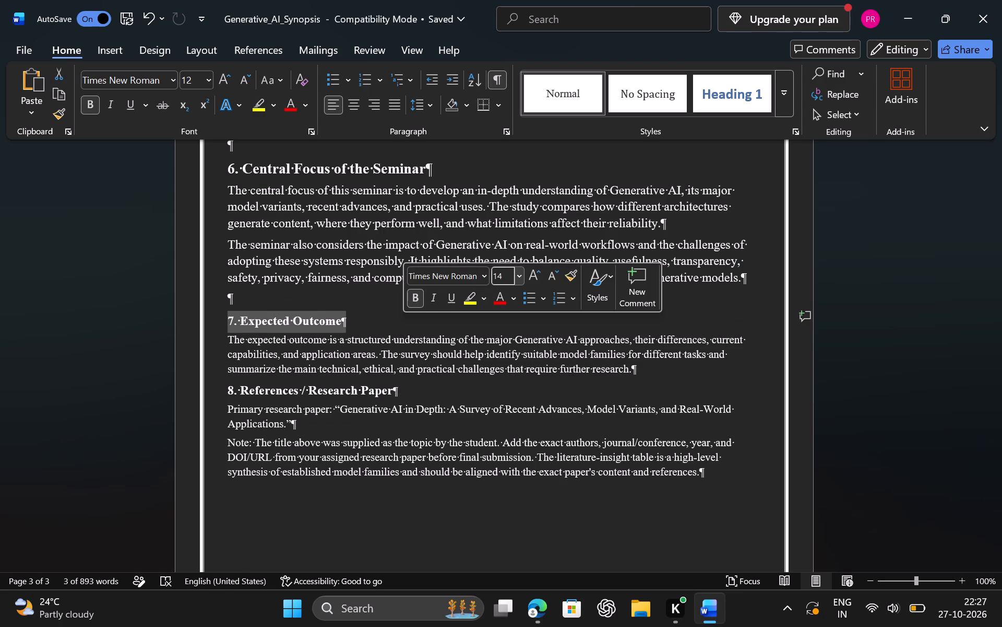
{"action": "key", "text": "Return"}
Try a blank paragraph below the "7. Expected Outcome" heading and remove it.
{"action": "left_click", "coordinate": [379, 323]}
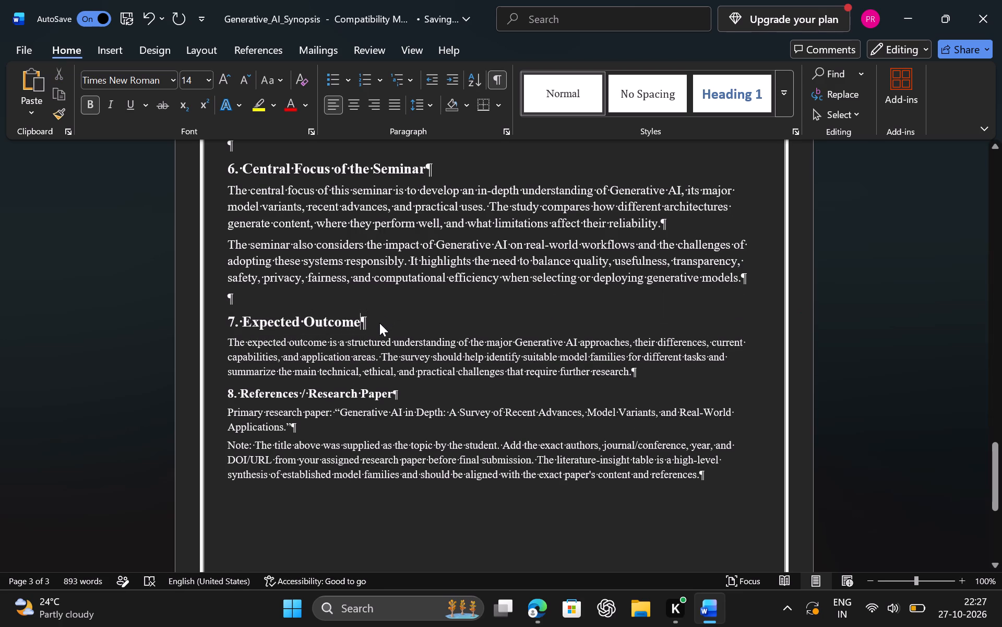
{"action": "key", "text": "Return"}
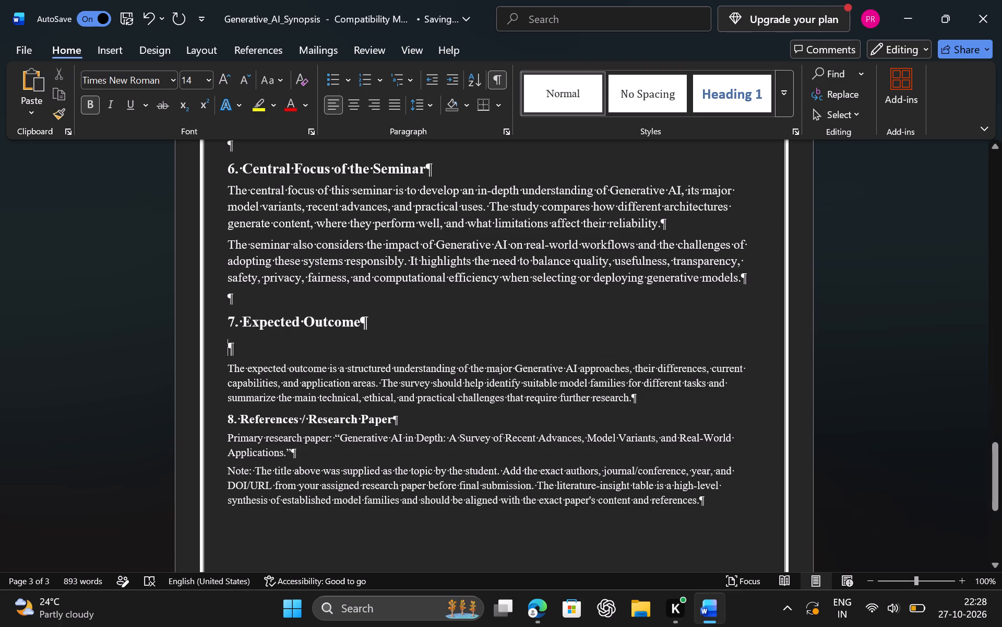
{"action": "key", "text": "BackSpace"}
Set the body paragraph of the Expected Outcome section to font size 12.
{"action": "left_click_drag", "start_coordinate": [223, 340], "coordinate": [685, 371]}
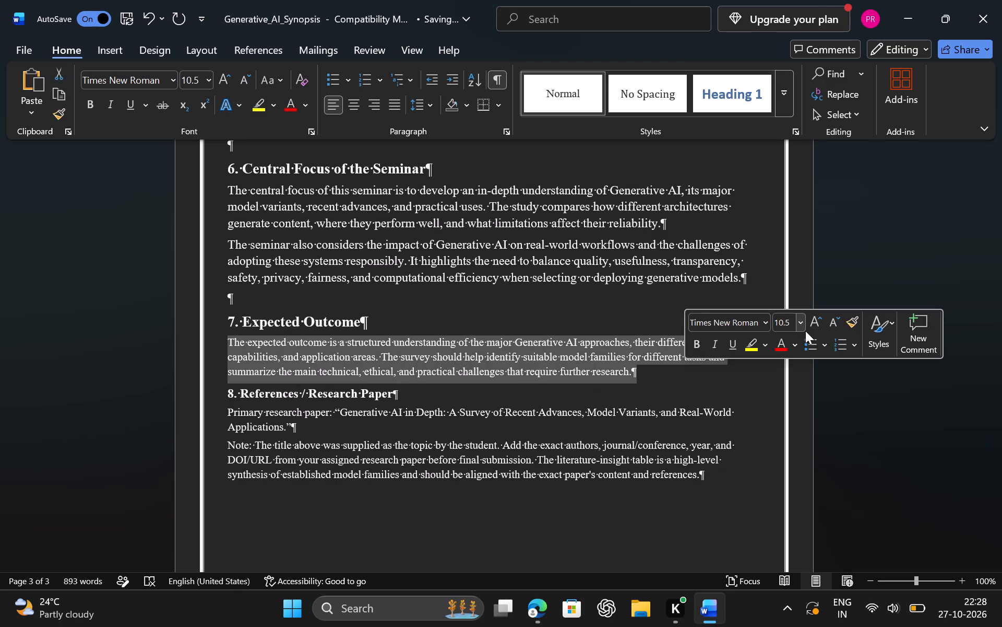
{"action": "left_click", "coordinate": [782, 326]}
{"action": "key", "text": "BackSpace"}
{"action": "type", "text": "12"}
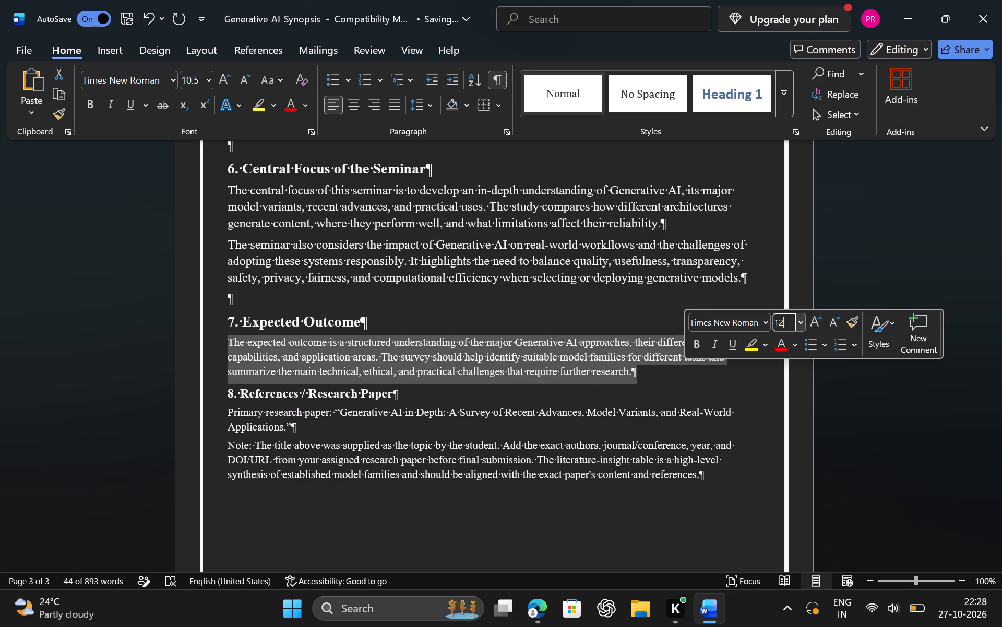
{"action": "key", "text": "Return"}
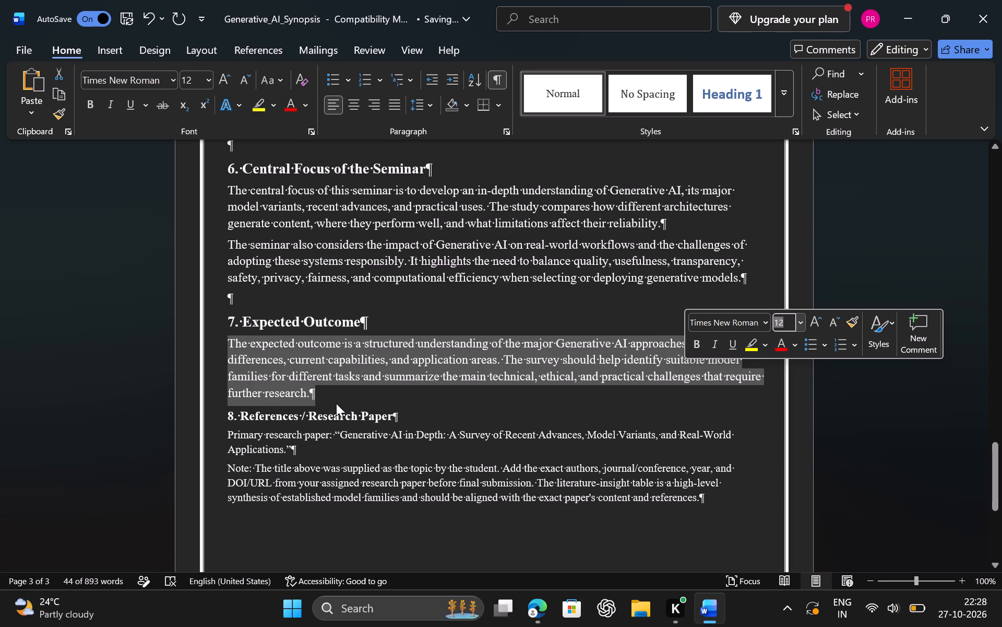
Insert a blank paragraph above the "8. References / Research Paper" heading.
{"action": "left_click", "coordinate": [319, 409]}
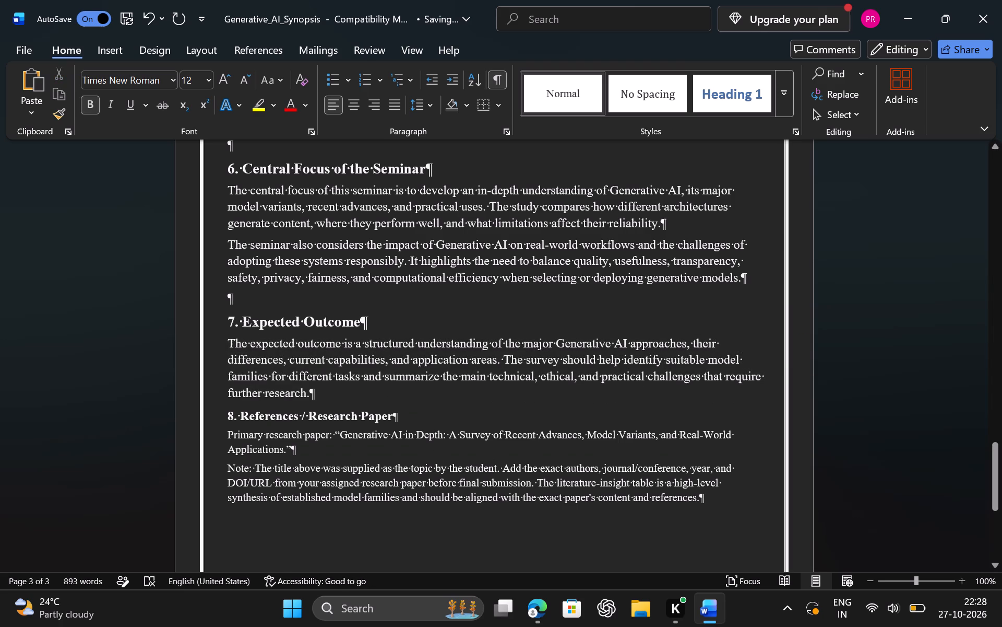
{"action": "left_click", "coordinate": [324, 396]}
{"action": "key", "text": "Return"}
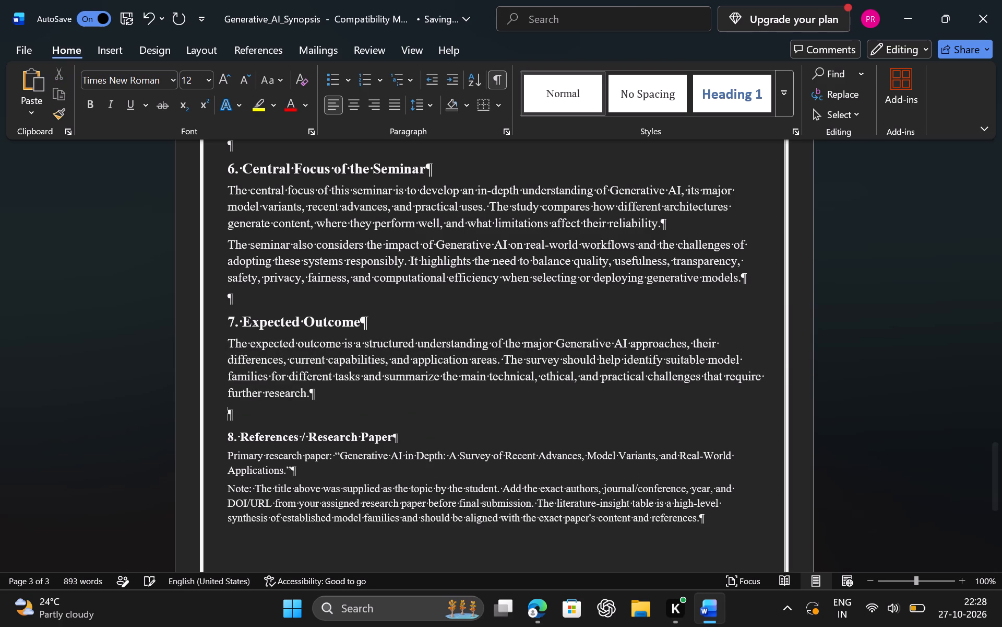
Set the "8. References / Research Paper" heading to font size 14.
{"action": "left_click_drag", "start_coordinate": [215, 439], "coordinate": [319, 436]}
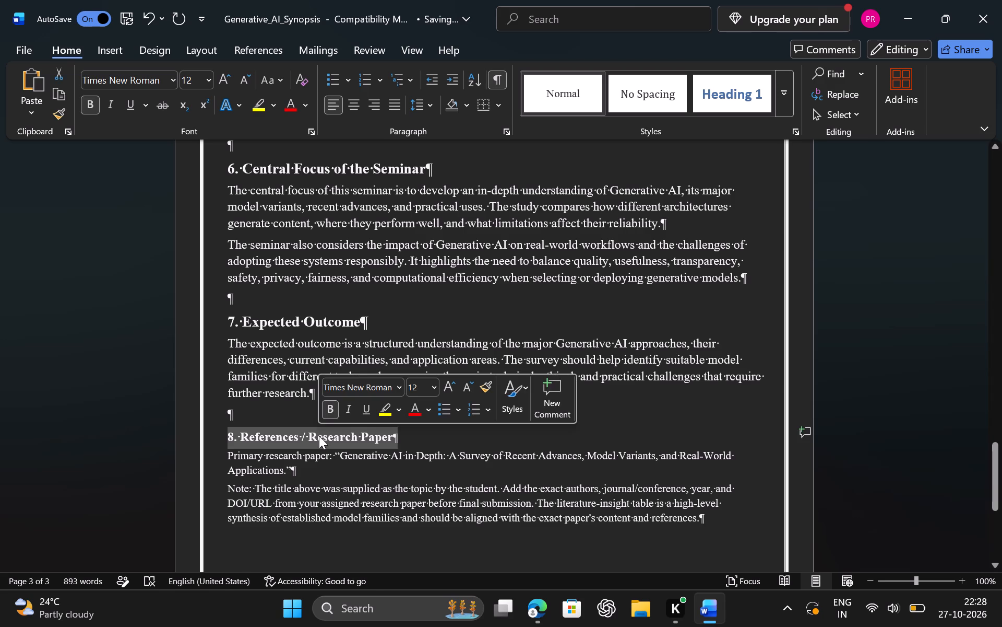
{"action": "left_click", "coordinate": [411, 392]}
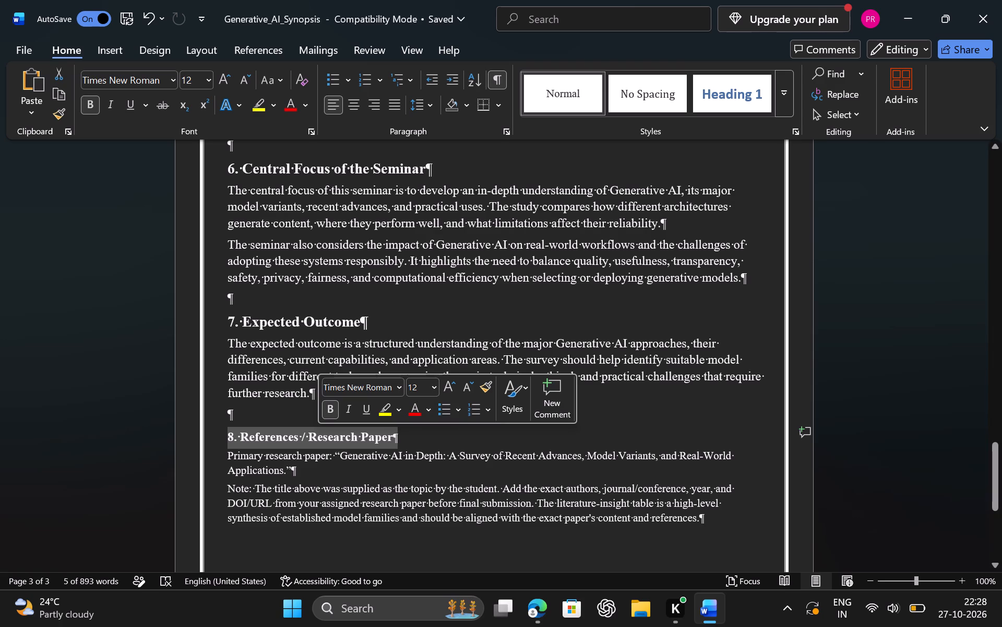
{"action": "left_click", "coordinate": [410, 379]}
{"action": "left_click", "coordinate": [416, 386]}
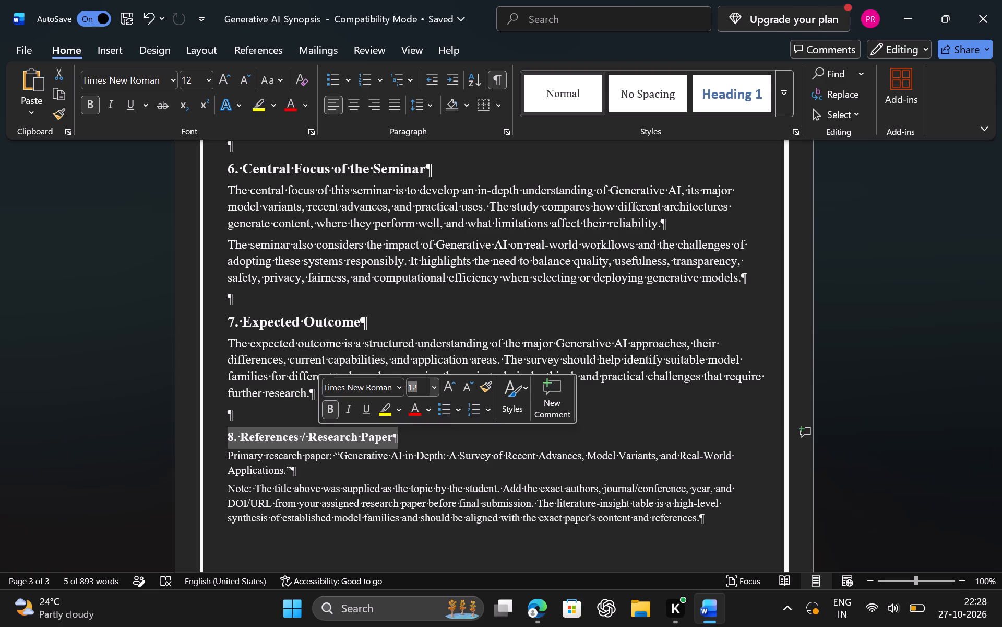
{"action": "key", "text": "BackSpace"}
{"action": "type", "text": "14"}
{"action": "key", "text": "Return"}
{"action": "left_click", "coordinate": [313, 450]}
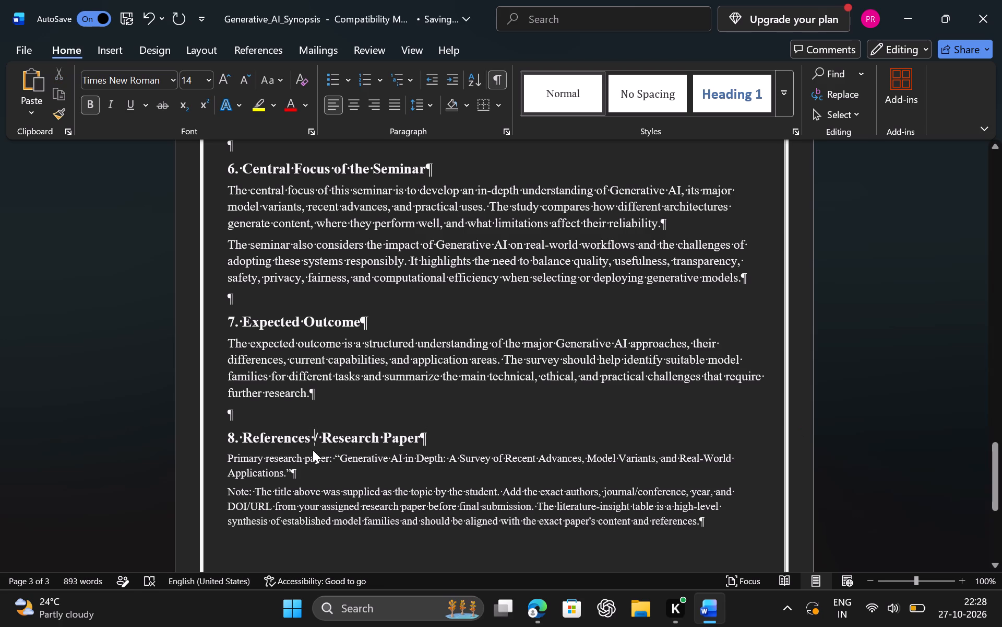
Delete the note paragraph about adding the exact authors, journal and DOI/URL from the References / Research Paper section.
{"action": "scroll", "coordinate": [313, 450], "scroll_direction": "down", "scroll_amount": 2}
{"action": "scroll", "coordinate": [313, 450], "scroll_direction": "up", "scroll_amount": 1}
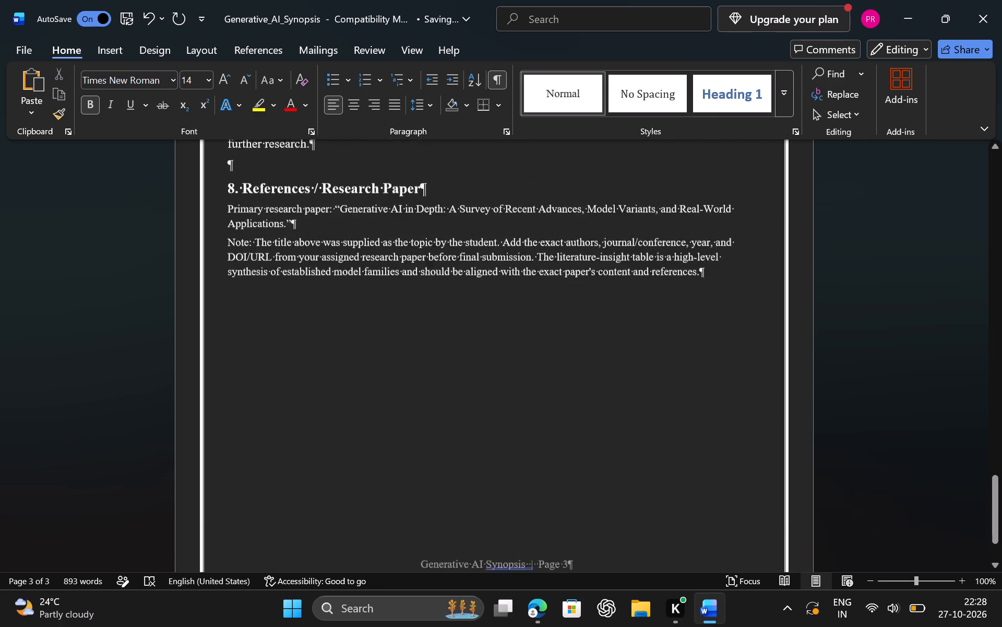
{"action": "scroll", "coordinate": [313, 450], "scroll_direction": "up", "scroll_amount": 1}
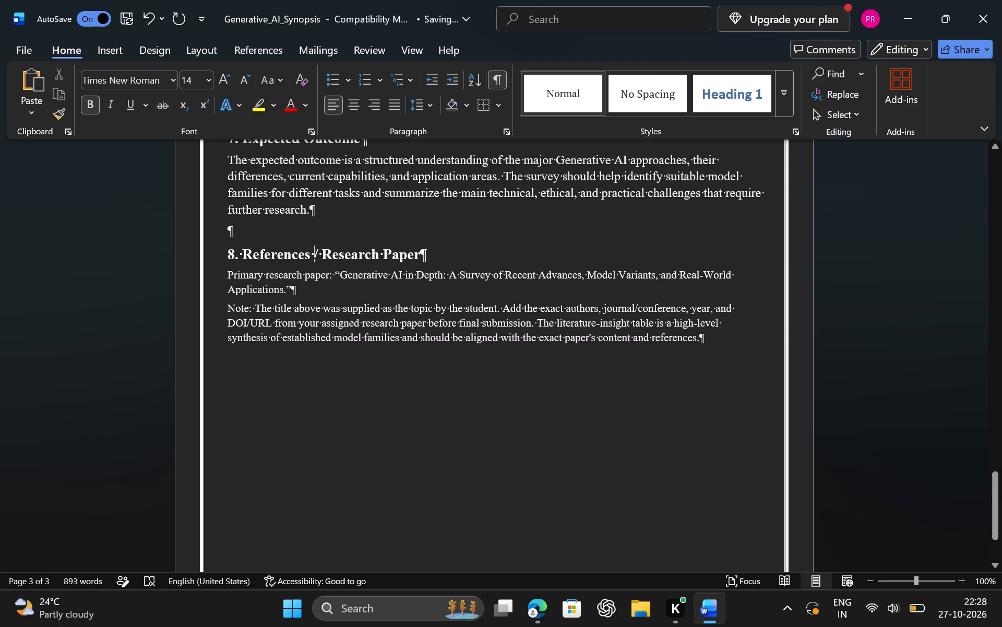
{"action": "left_click_drag", "start_coordinate": [225, 307], "coordinate": [431, 349]}
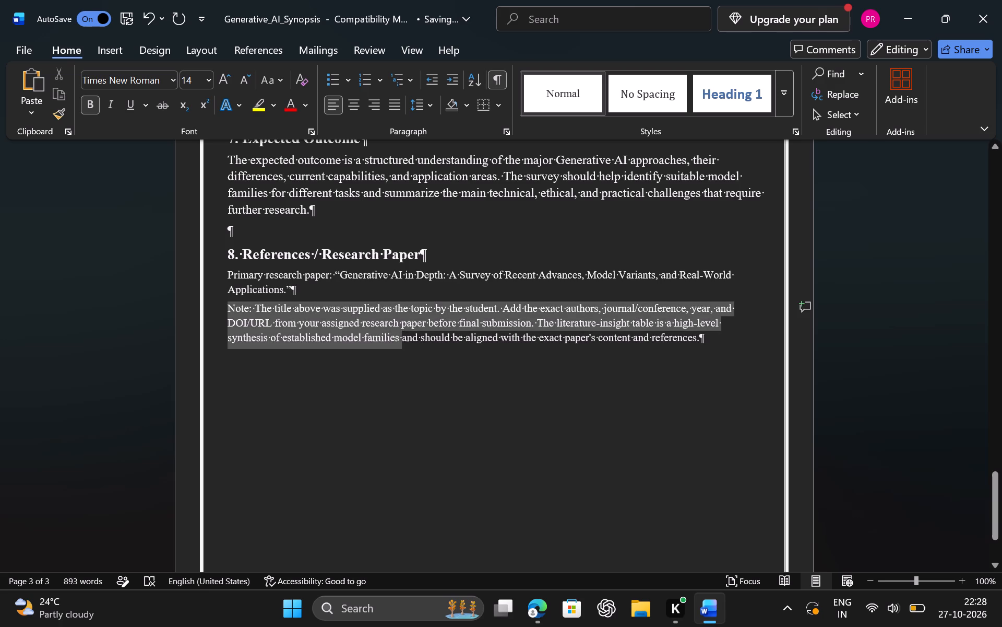
{"action": "left_click_drag", "start_coordinate": [431, 349], "coordinate": [727, 387]}
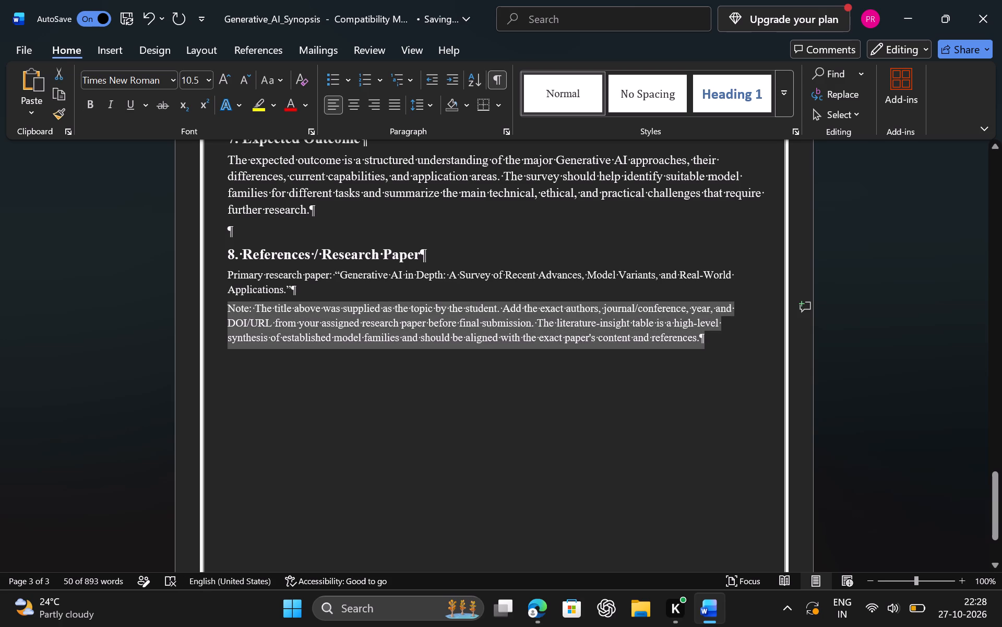
{"action": "key", "text": "ctrl+d"}
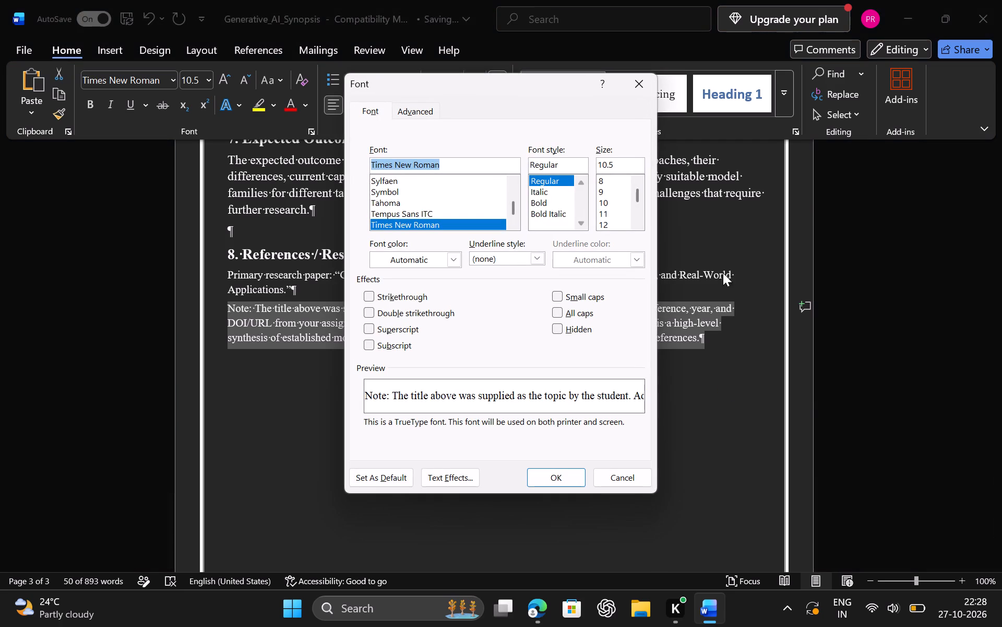
{"action": "left_click", "coordinate": [637, 94]}
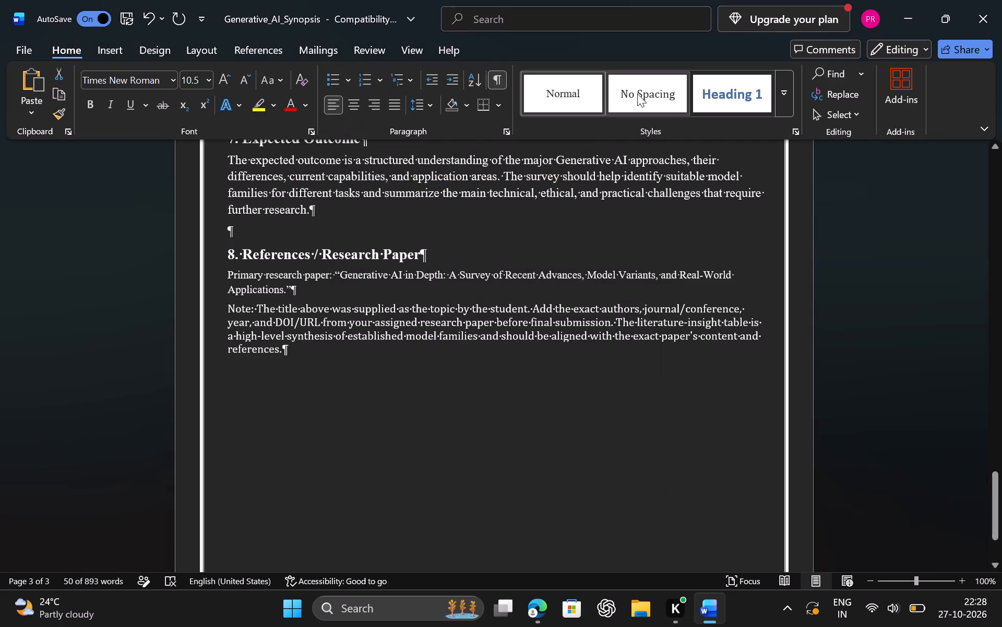
{"action": "key", "text": "BackSpace"}
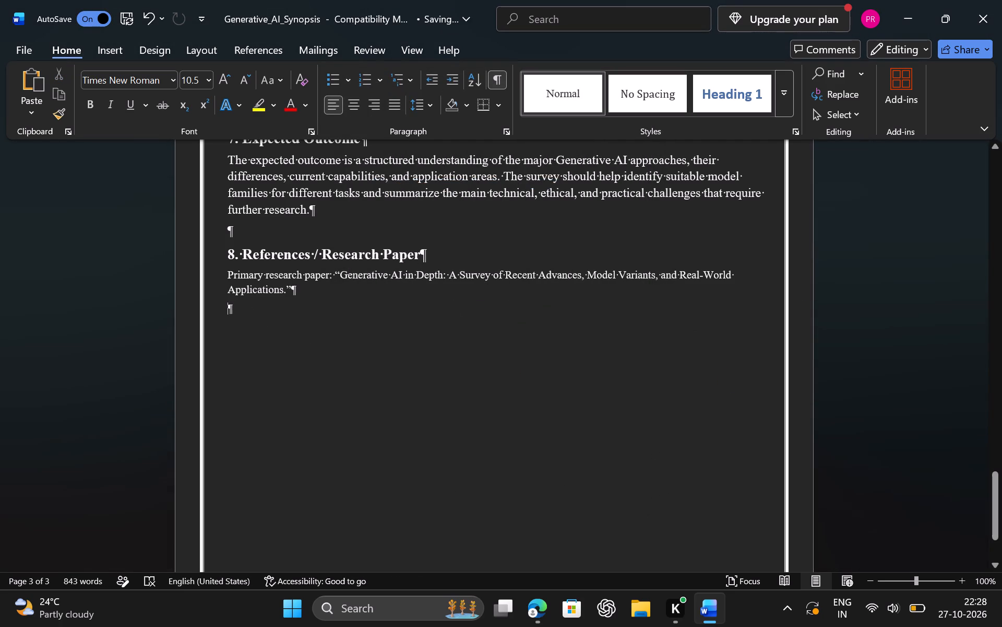
Delete the "Primary research paper" entry below the "8. References / Research Paper" heading, leaving a blank paragraph.
{"action": "left_click_drag", "start_coordinate": [229, 270], "coordinate": [356, 284]}
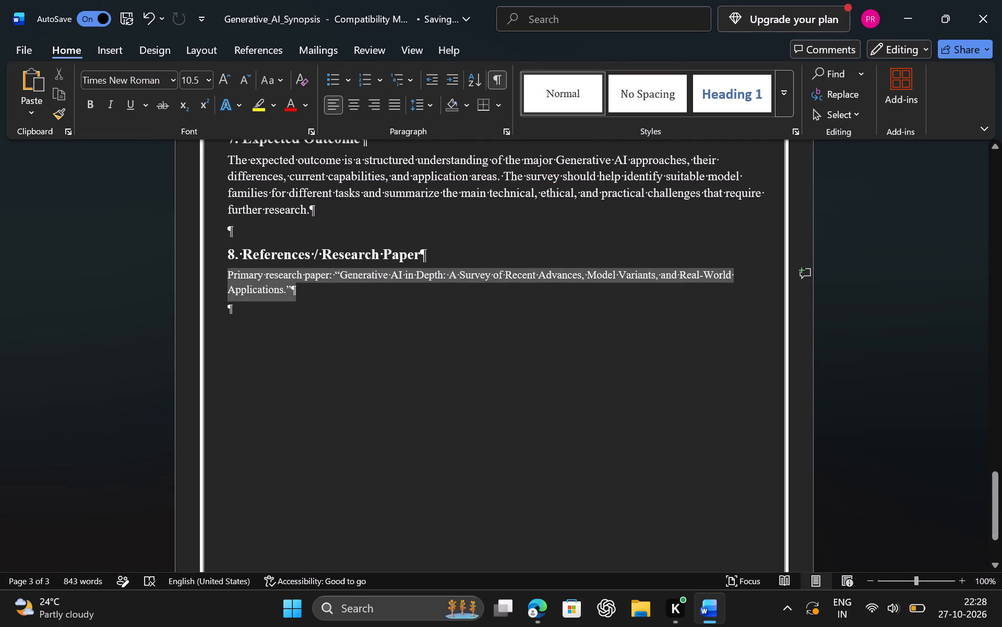
{"action": "left_click_drag", "start_coordinate": [356, 284], "coordinate": [359, 287]}
{"action": "key", "text": "BackSpace"}
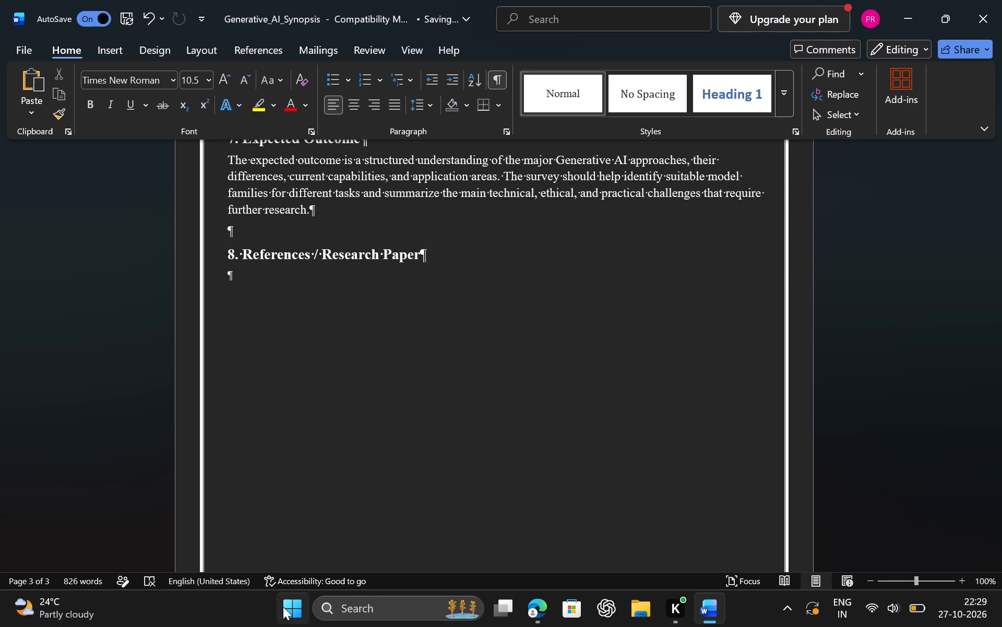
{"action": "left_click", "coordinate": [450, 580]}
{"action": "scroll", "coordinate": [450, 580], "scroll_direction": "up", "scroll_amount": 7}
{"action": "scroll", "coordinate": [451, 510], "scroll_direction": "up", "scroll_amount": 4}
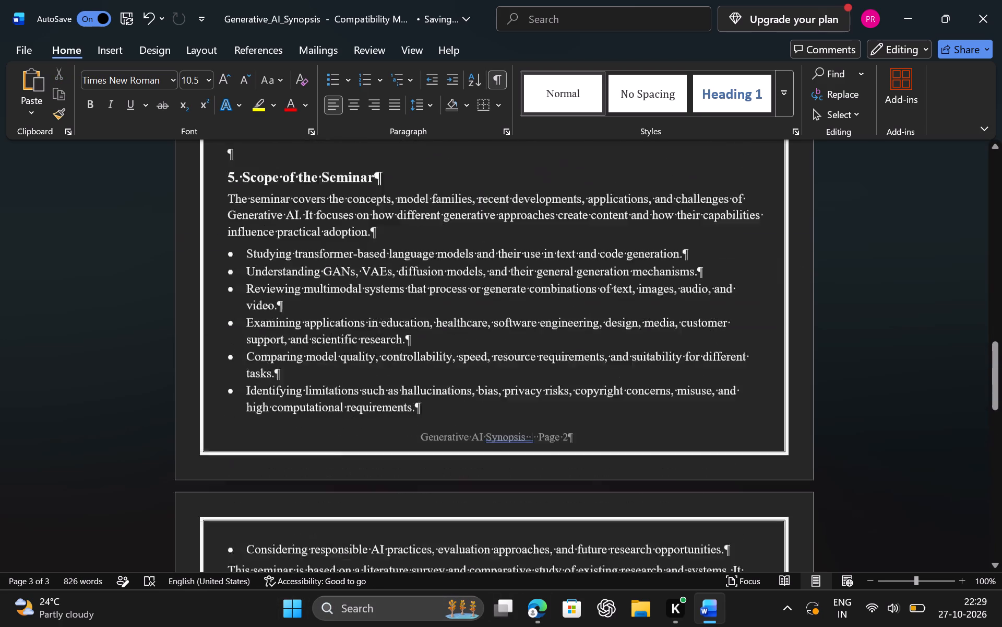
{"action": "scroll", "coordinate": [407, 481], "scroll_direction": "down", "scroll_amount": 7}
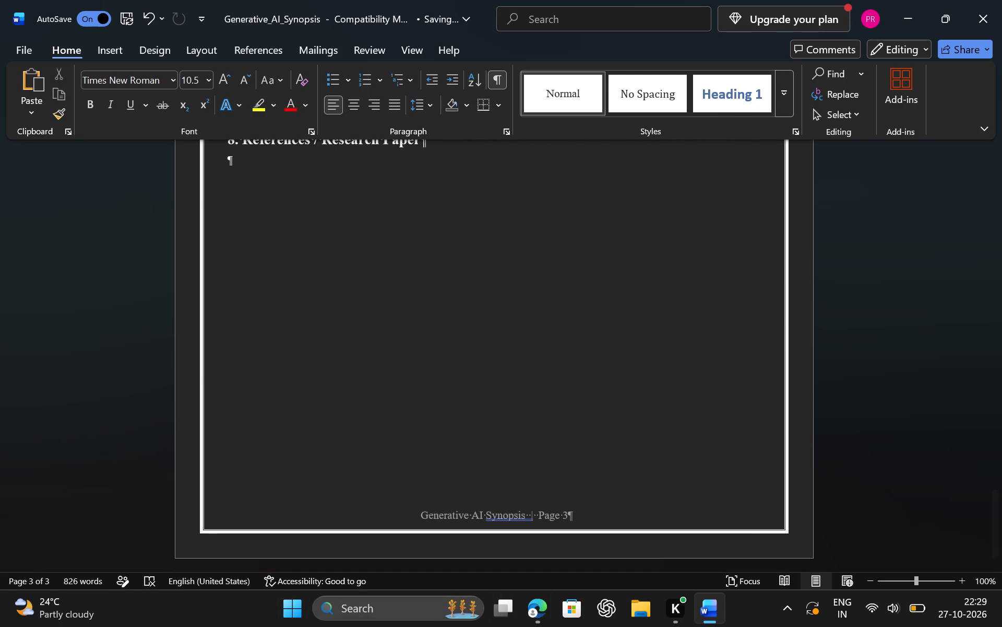
Search the computer for the WhatsApp app using "wh".
{"action": "left_click", "coordinate": [350, 601]}
{"action": "type", "text": "wh"}
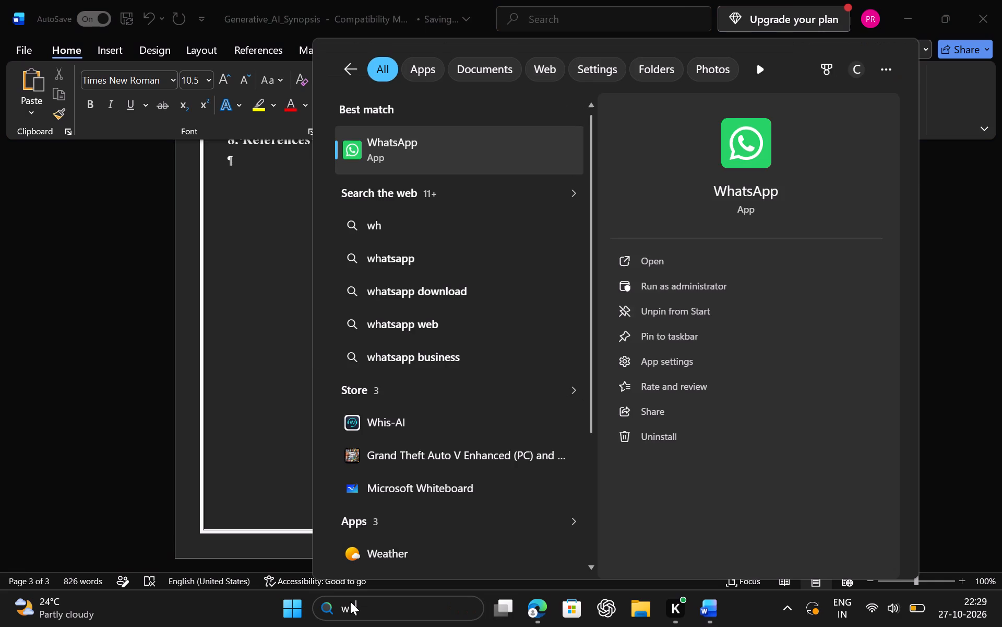
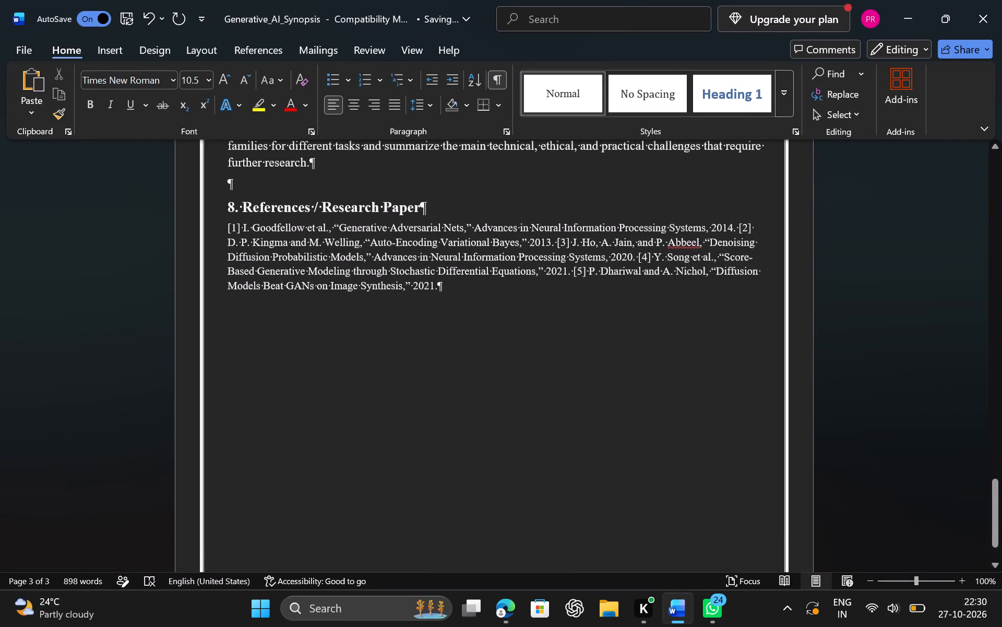
Set the reference list text below the "8. References / Research Paper" heading to font size 12.
{"action": "left_click_drag", "start_coordinate": [228, 229], "coordinate": [491, 294]}
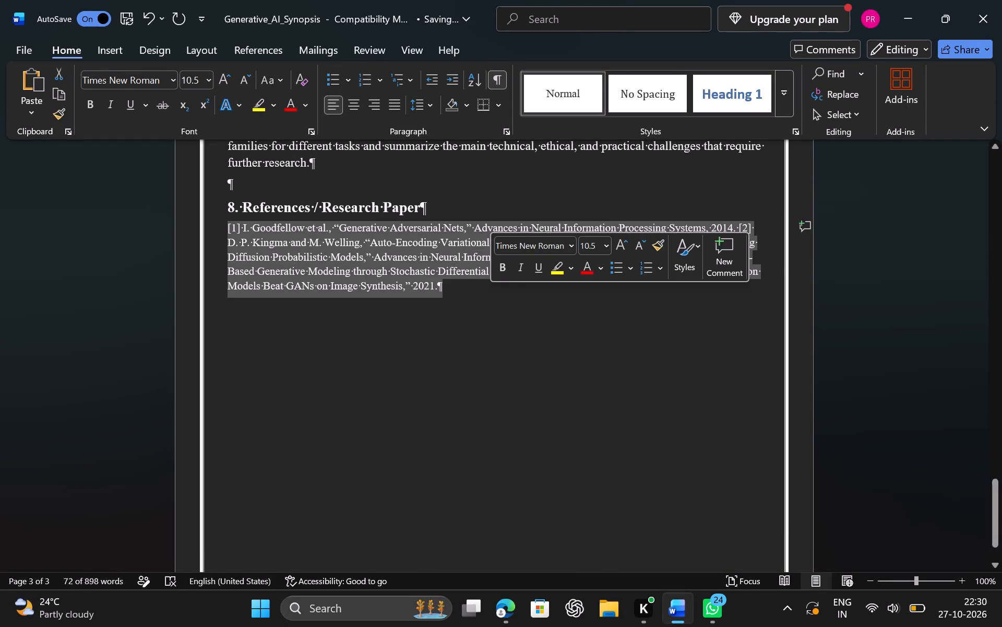
{"action": "left_click", "coordinate": [595, 243]}
{"action": "key", "text": "BackSpace"}
{"action": "type", "text": "12"}
{"action": "key", "text": "Return"}
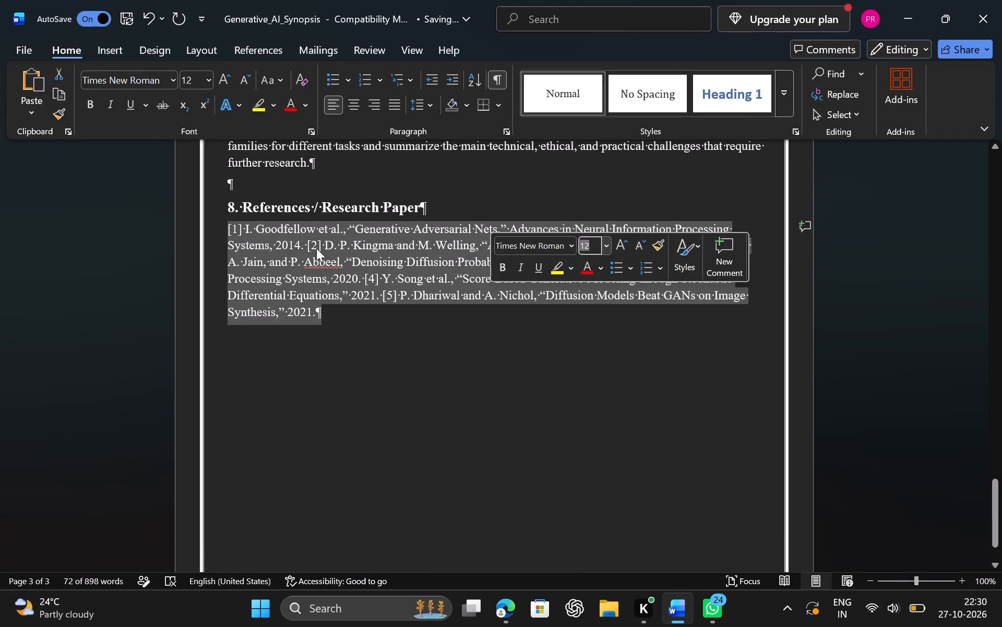
Split the reference list so that entries [2], [3] and [4] each start a new paragraph without a leading space.
{"action": "left_click", "coordinate": [302, 240]}
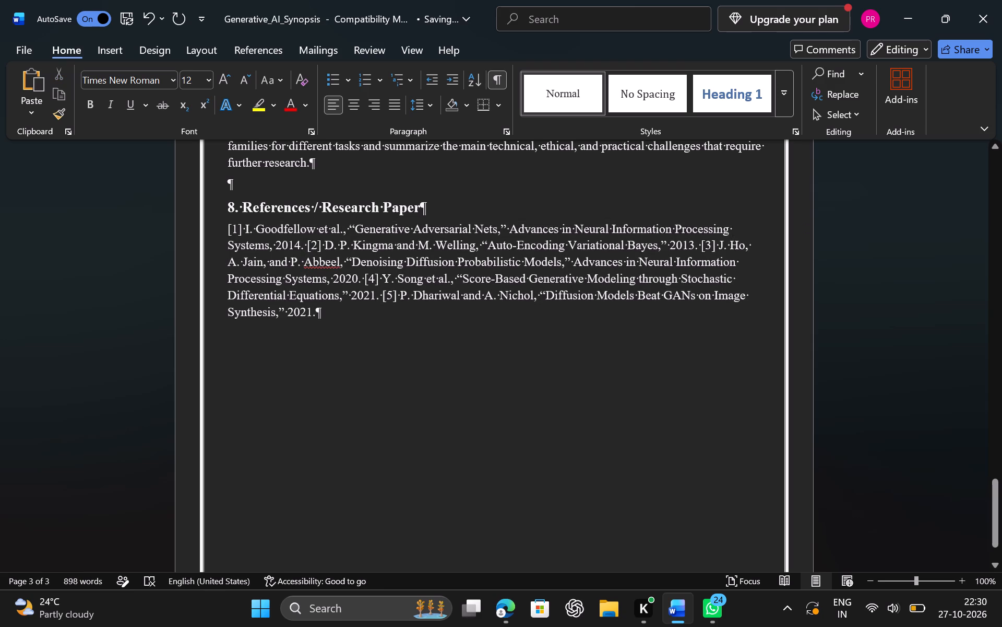
{"action": "key", "text": "Right"}
{"action": "key", "text": "Return"}
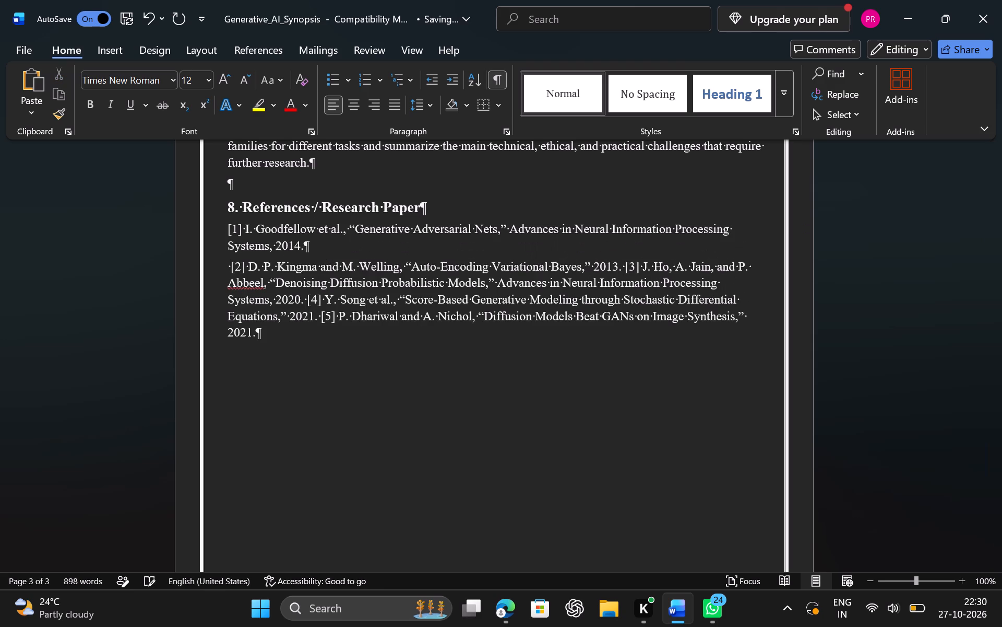
{"action": "key", "text": "Right"}
{"action": "key", "text": "BackSpace"}
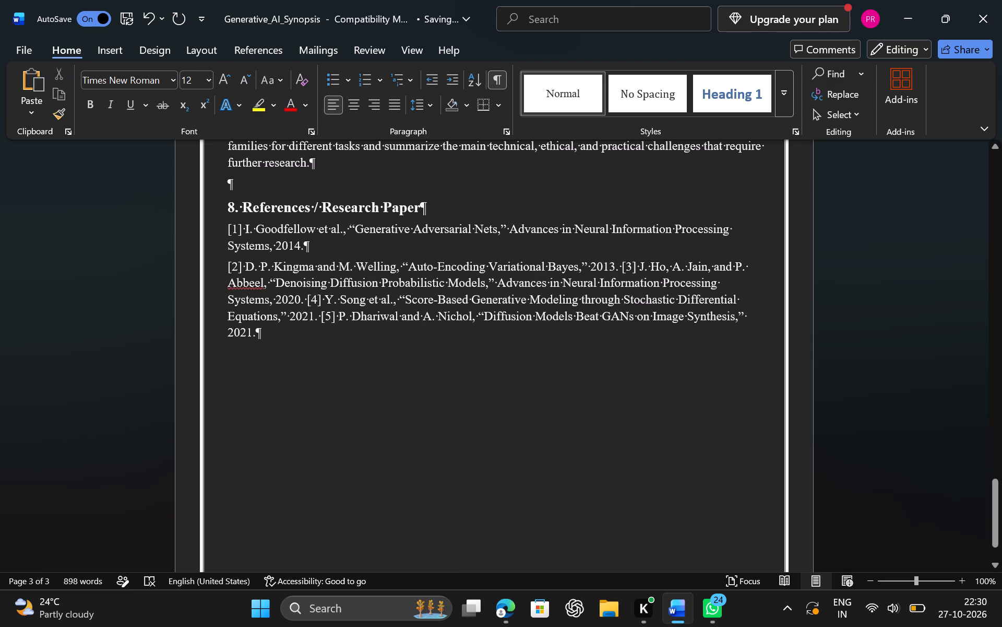
{"action": "left_click", "coordinate": [619, 266]}
{"action": "key", "text": "Return"}
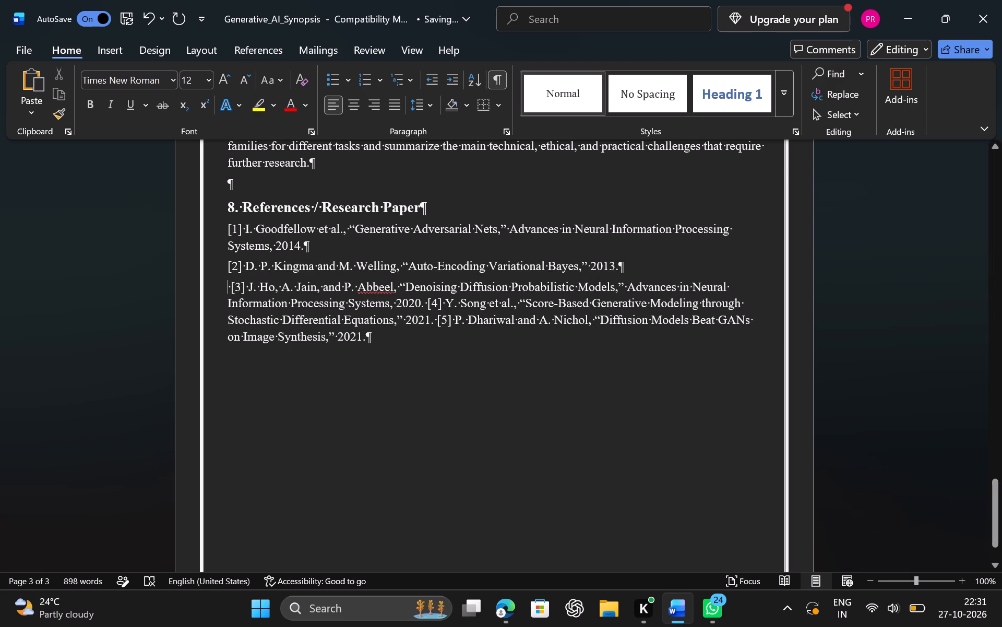
{"action": "key", "text": "BackSpace"}
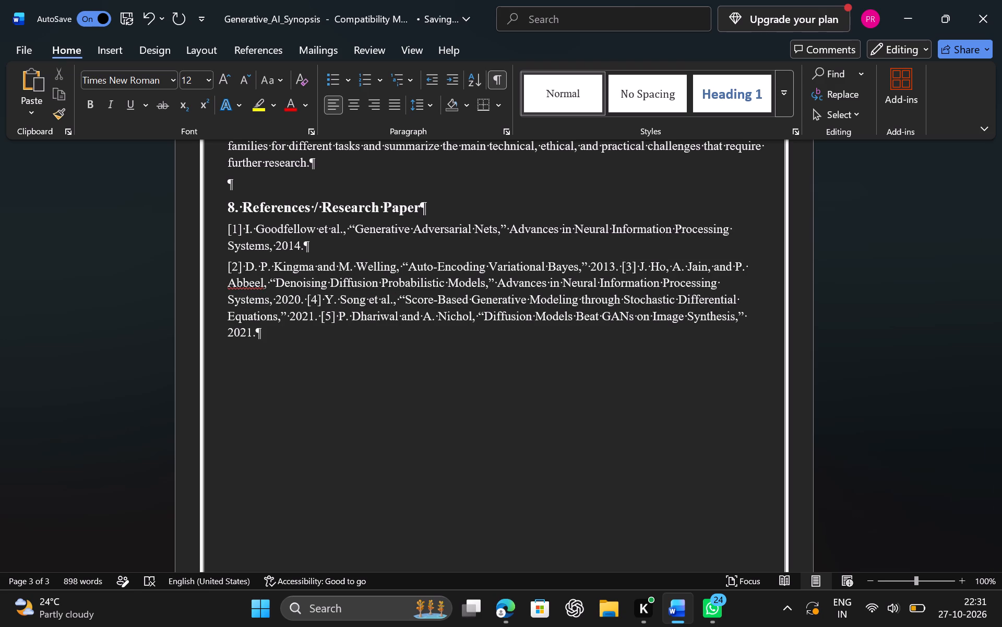
{"action": "key", "text": "Return"}
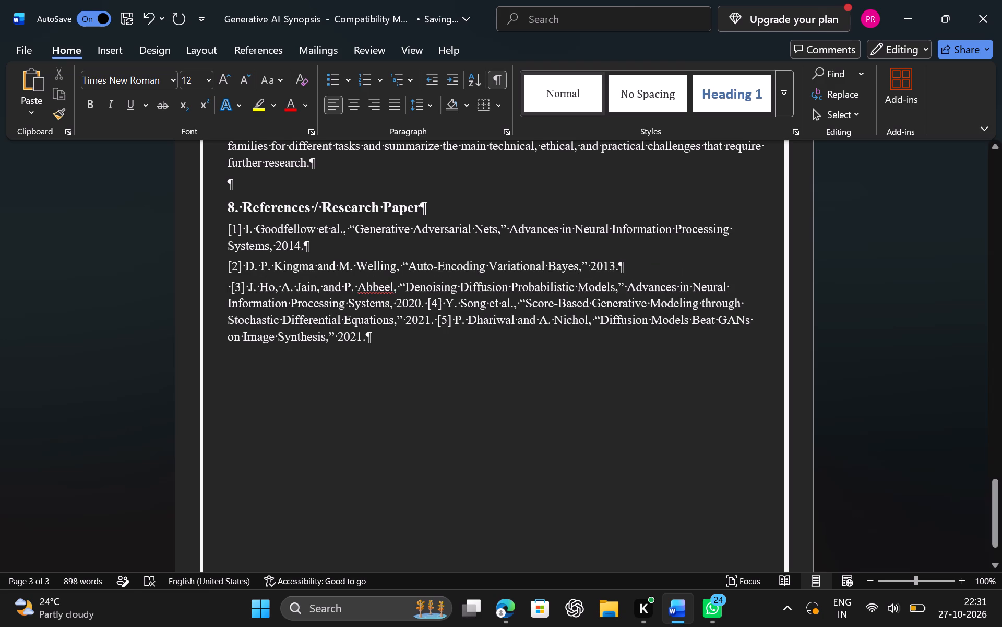
{"action": "key", "text": "Right"}
{"action": "key", "text": "BackSpace"}
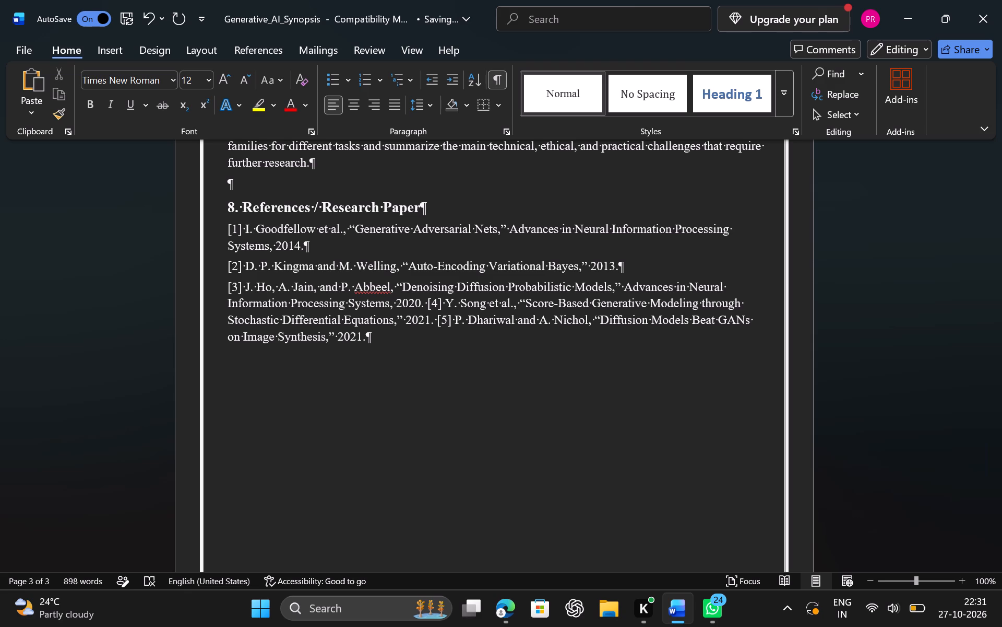
{"action": "left_click", "coordinate": [425, 306]}
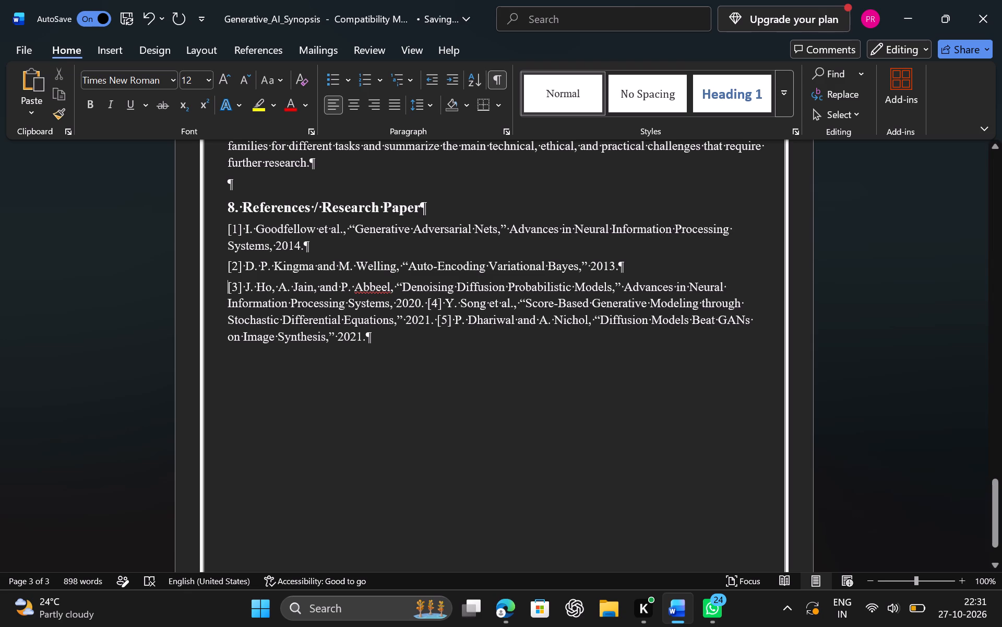
{"action": "key", "text": "Right"}
{"action": "key", "text": "Return"}
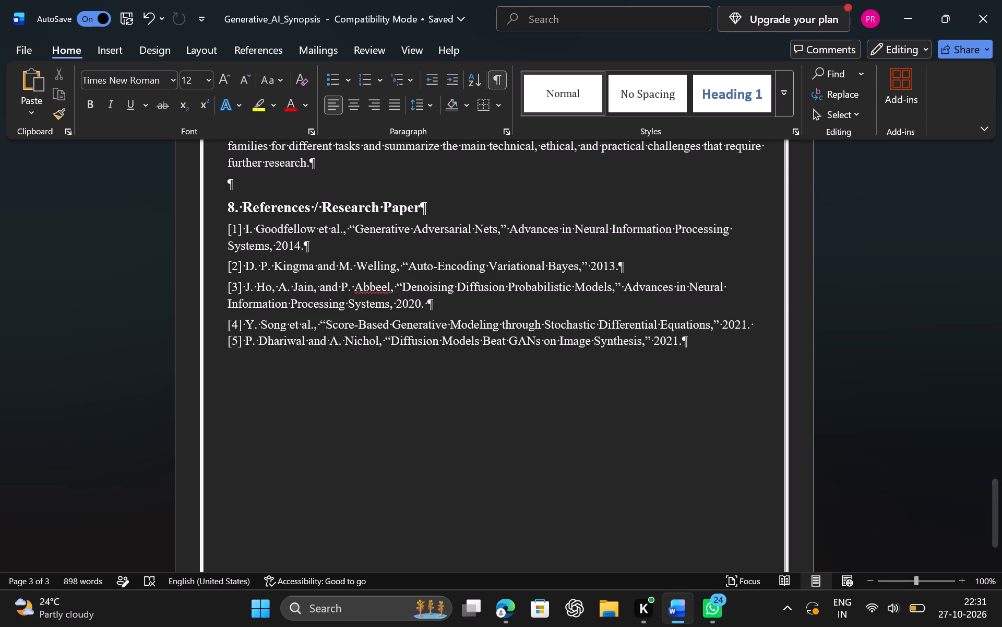
Export the synopsis as a PDF named Generative_AI_Synopsis into the Documents folder, with Standard optimization and opening after publishing.
{"action": "scroll", "coordinate": [336, 319], "scroll_direction": "up", "scroll_amount": 17}
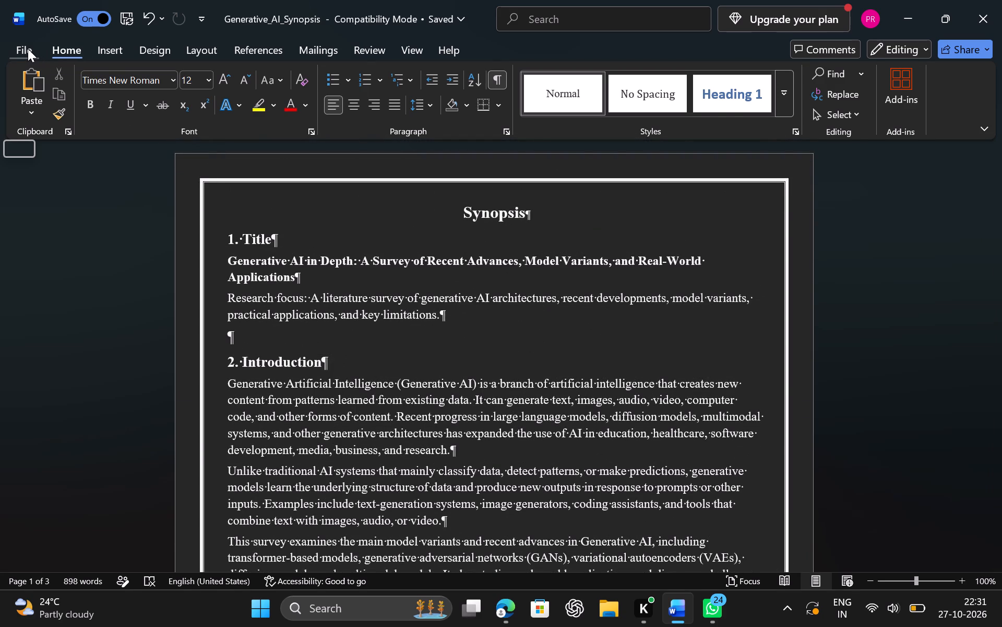
{"action": "left_click", "coordinate": [28, 49]}
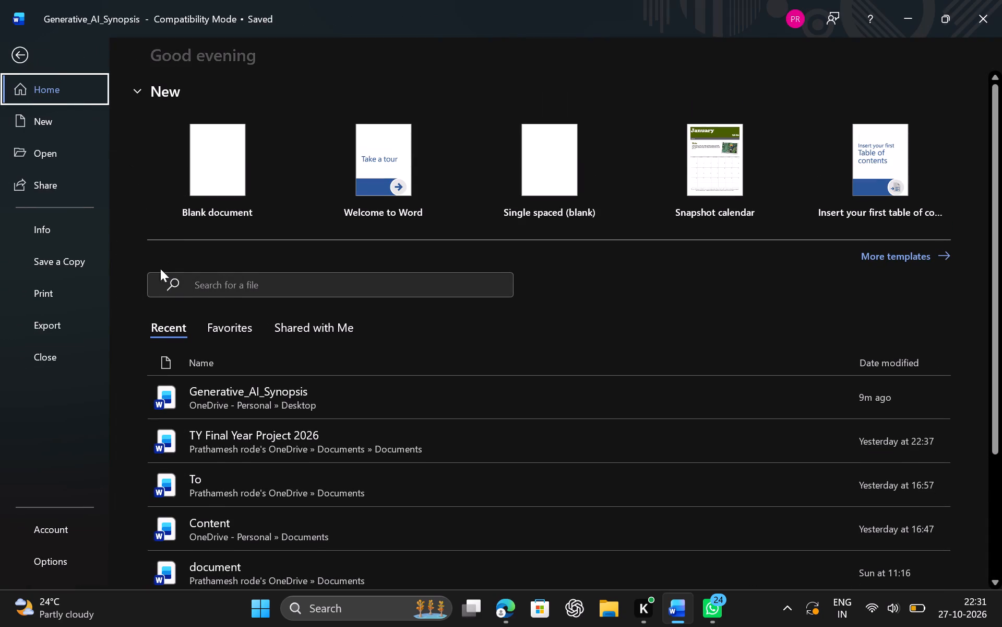
{"action": "left_click", "coordinate": [86, 327]}
{"action": "left_click", "coordinate": [444, 225]}
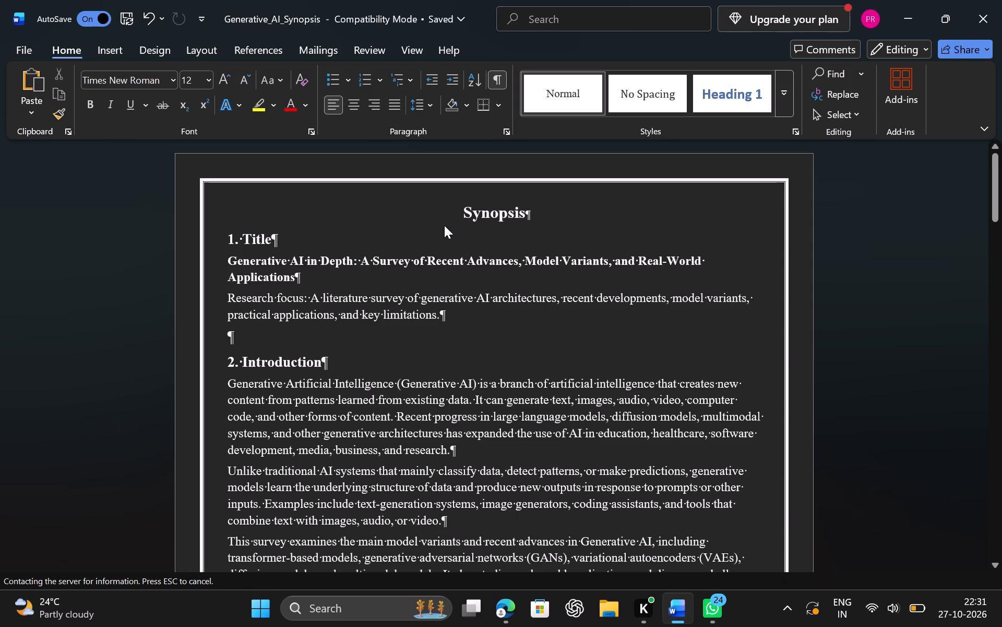
{"action": "left_click", "coordinate": [21, 48]}
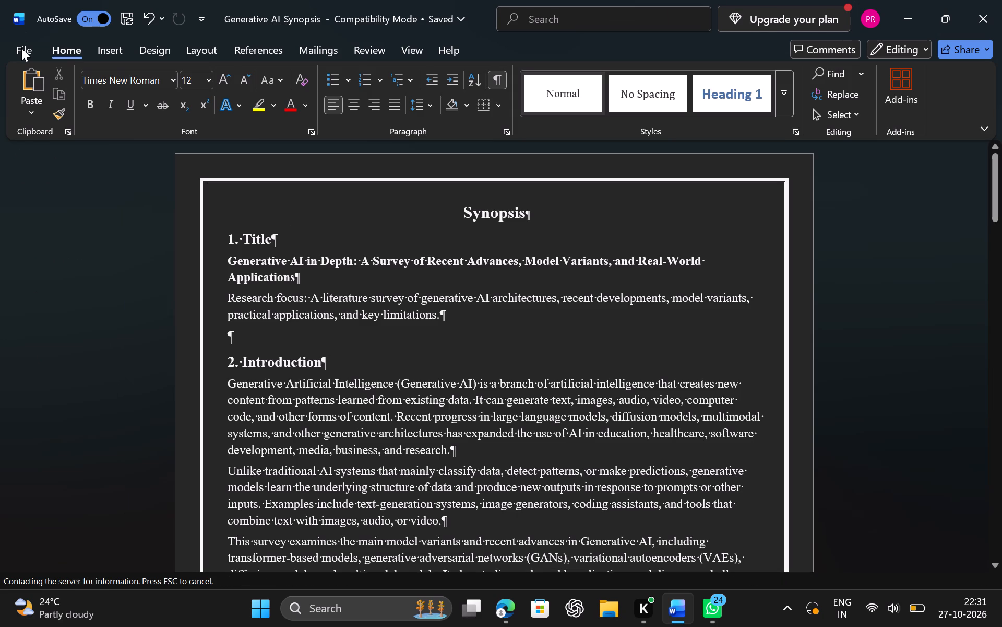
{"action": "scroll", "coordinate": [338, 273], "scroll_direction": "down", "scroll_amount": 5}
{"action": "scroll", "coordinate": [338, 273], "scroll_direction": "up", "scroll_amount": 8}
{"action": "scroll", "coordinate": [835, 355], "scroll_direction": "down", "scroll_amount": 18}
{"action": "scroll", "coordinate": [835, 355], "scroll_direction": "up", "scroll_amount": 20}
{"action": "scroll", "coordinate": [835, 355], "scroll_direction": "up", "scroll_amount": 11}
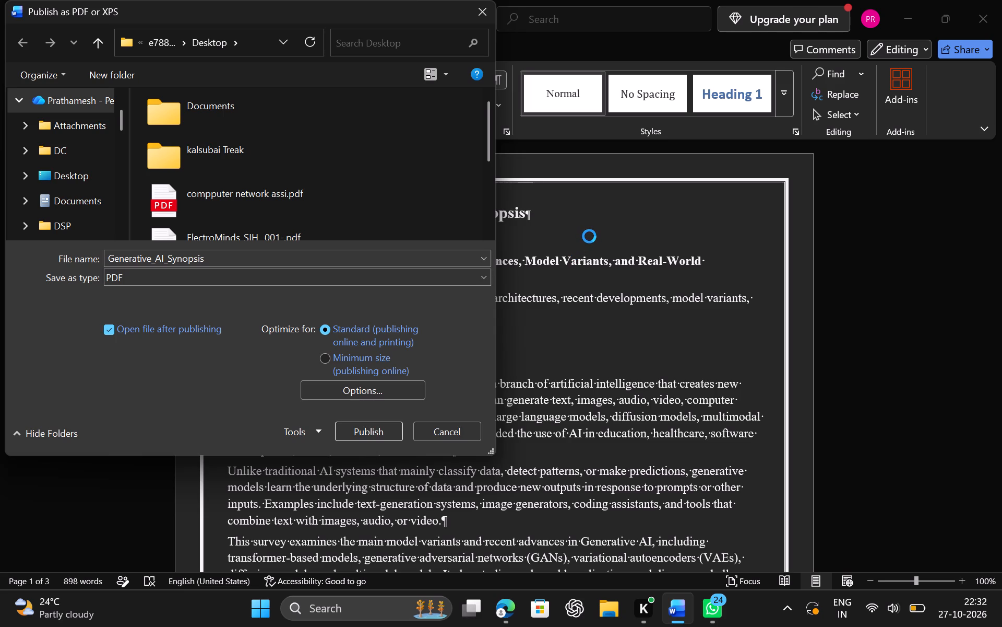
{"action": "left_click", "coordinate": [97, 194]}
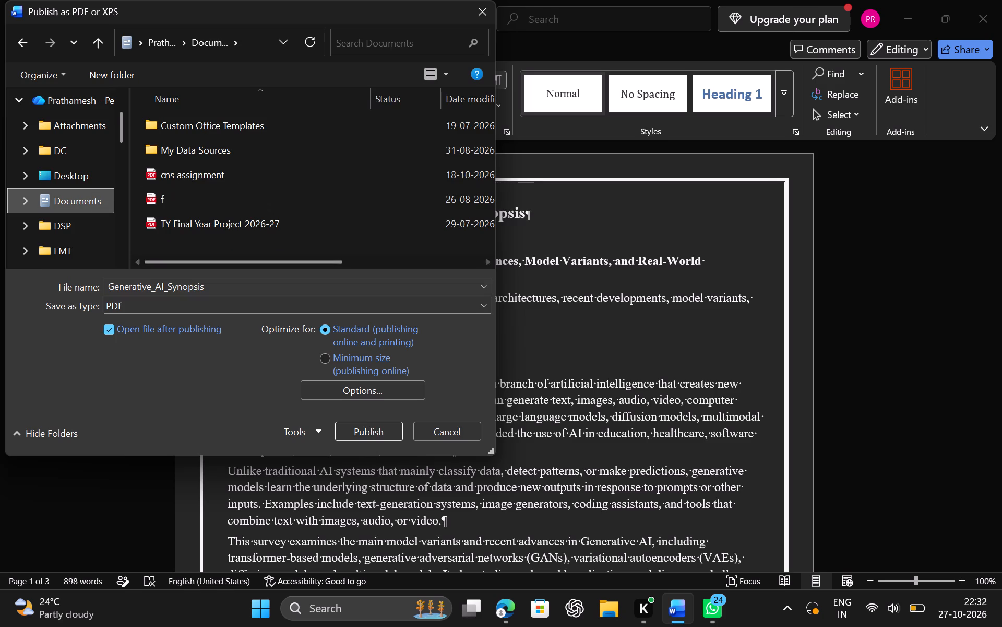
{"action": "left_click", "coordinate": [360, 422]}
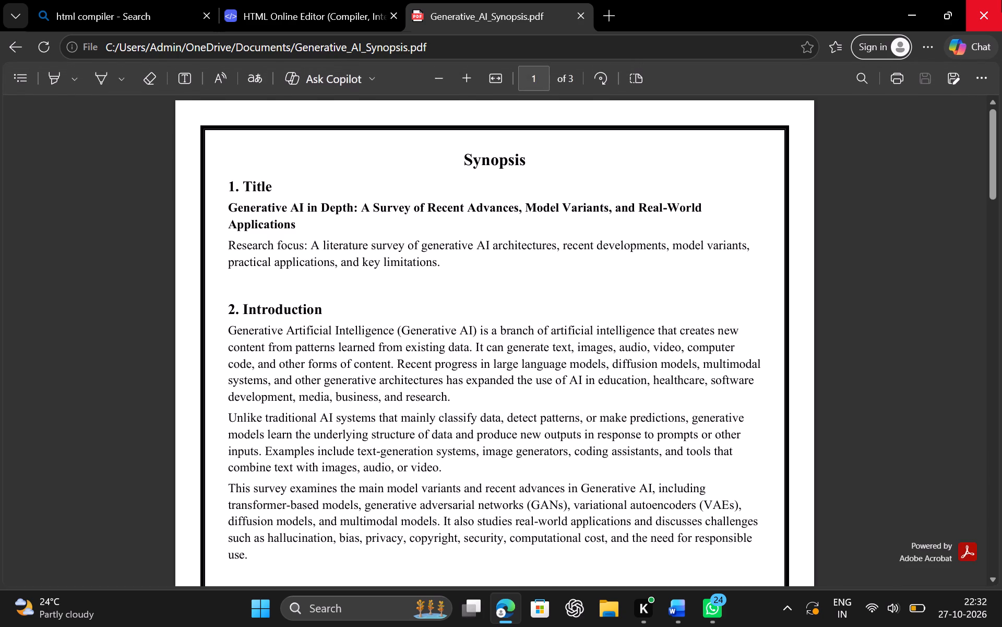
Close the exported Generative_AI_Synopsis.pdf in Edge, keep the OneCompiler page open, and minimize the browser to return to Word.
{"action": "left_click", "coordinate": [1001, 0]}
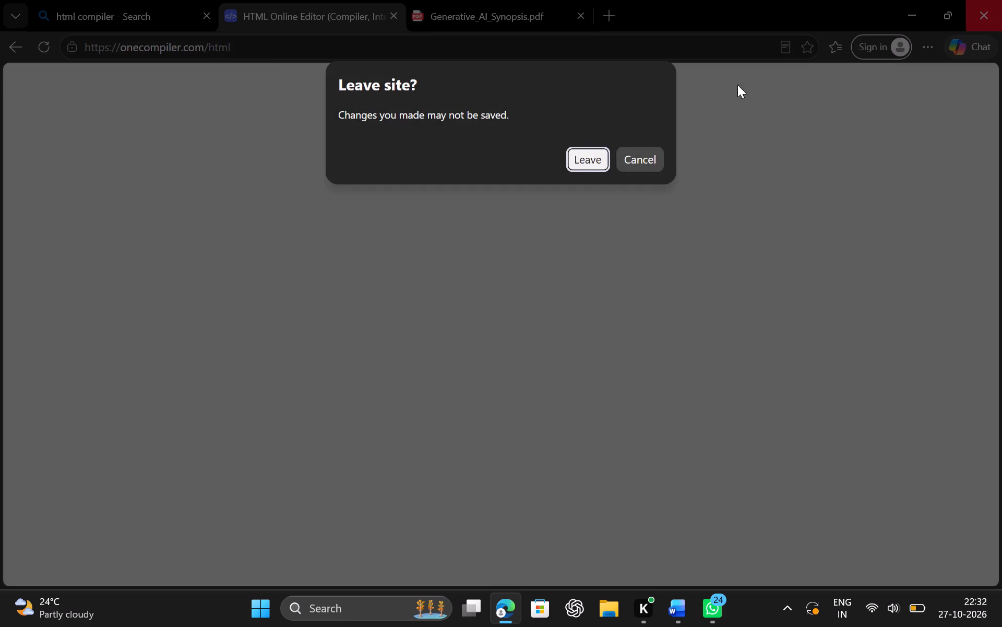
{"action": "left_click", "coordinate": [624, 162]}
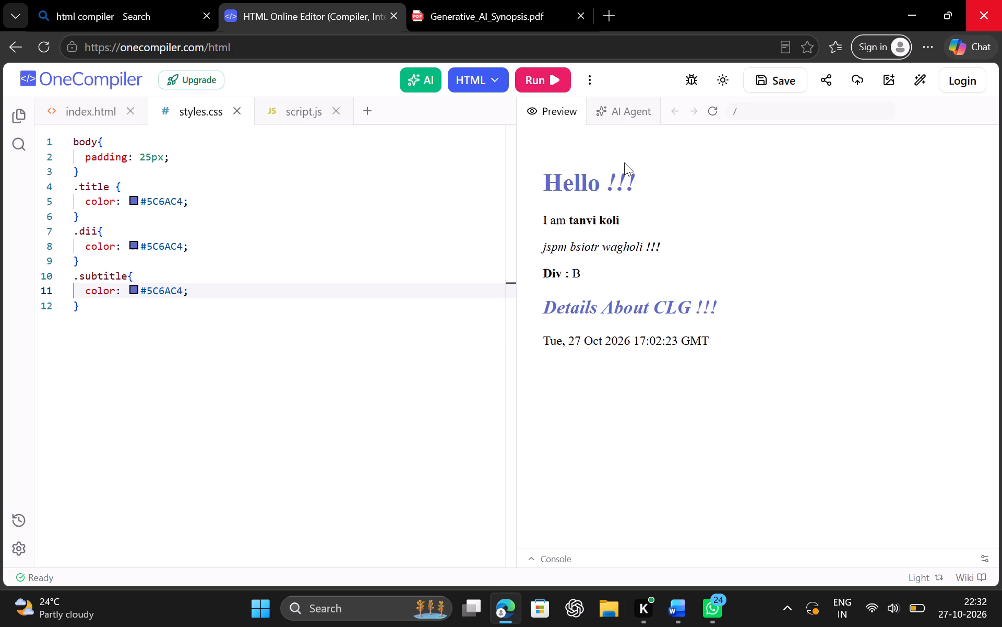
{"action": "left_click", "coordinate": [575, 20]}
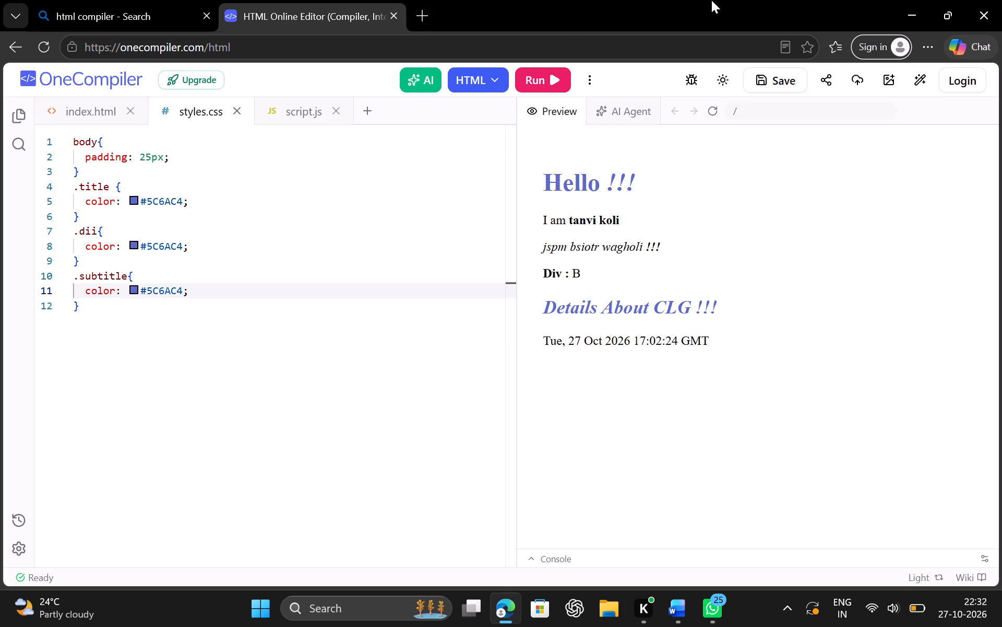
{"action": "left_click", "coordinate": [916, 18]}
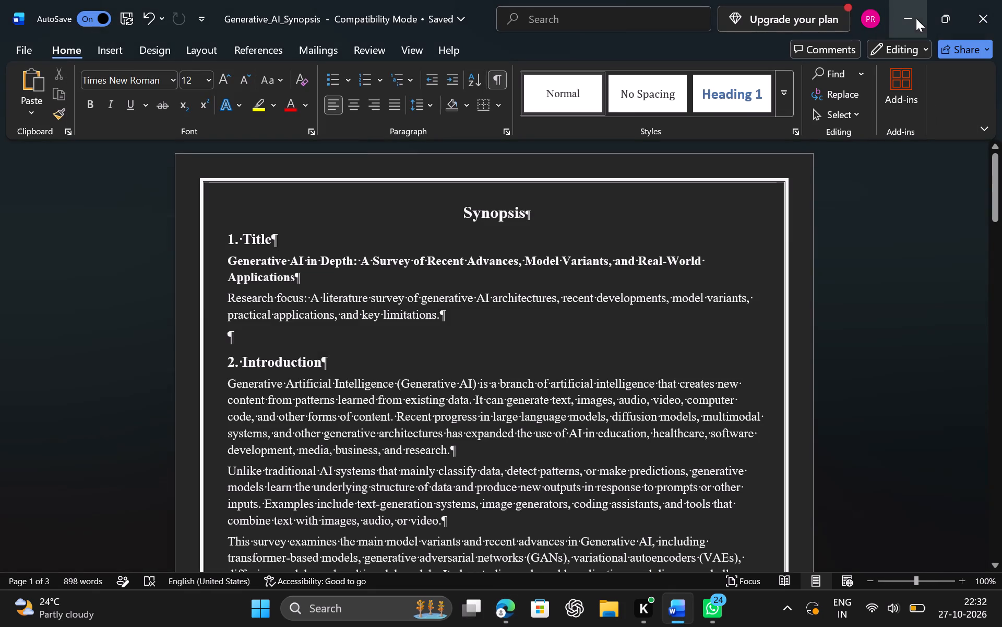
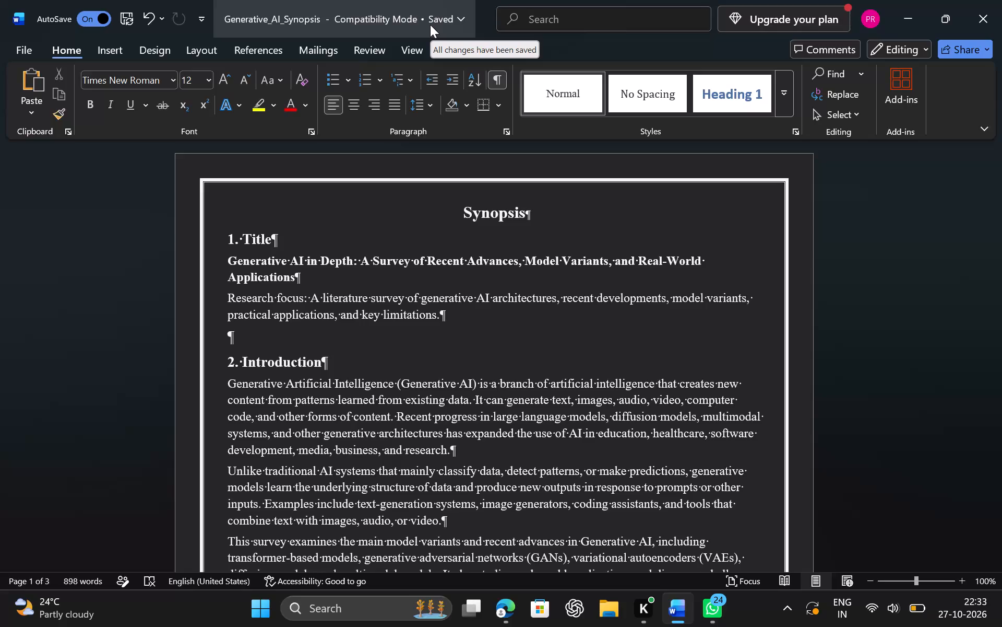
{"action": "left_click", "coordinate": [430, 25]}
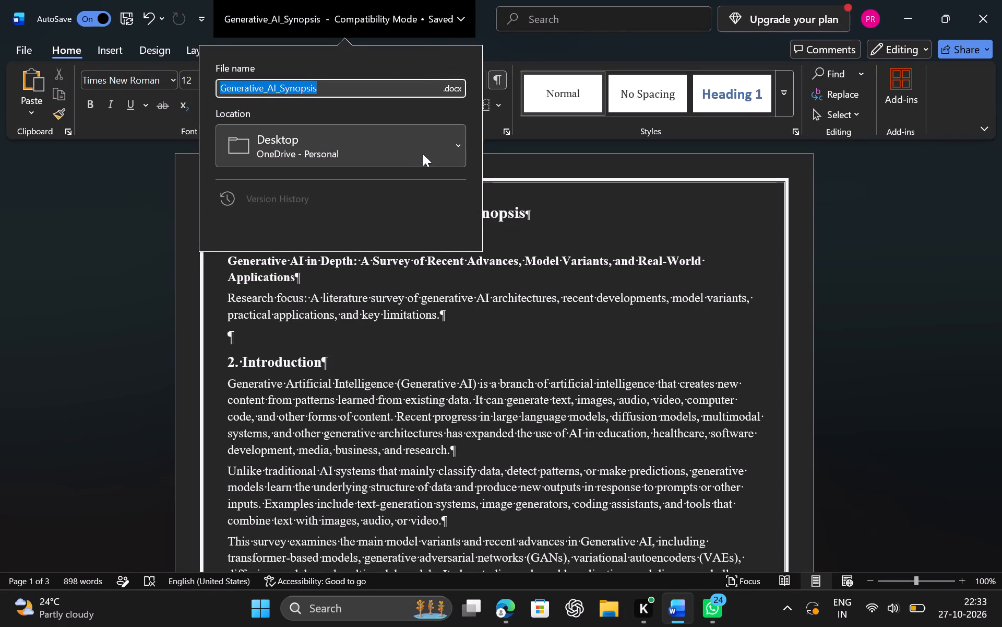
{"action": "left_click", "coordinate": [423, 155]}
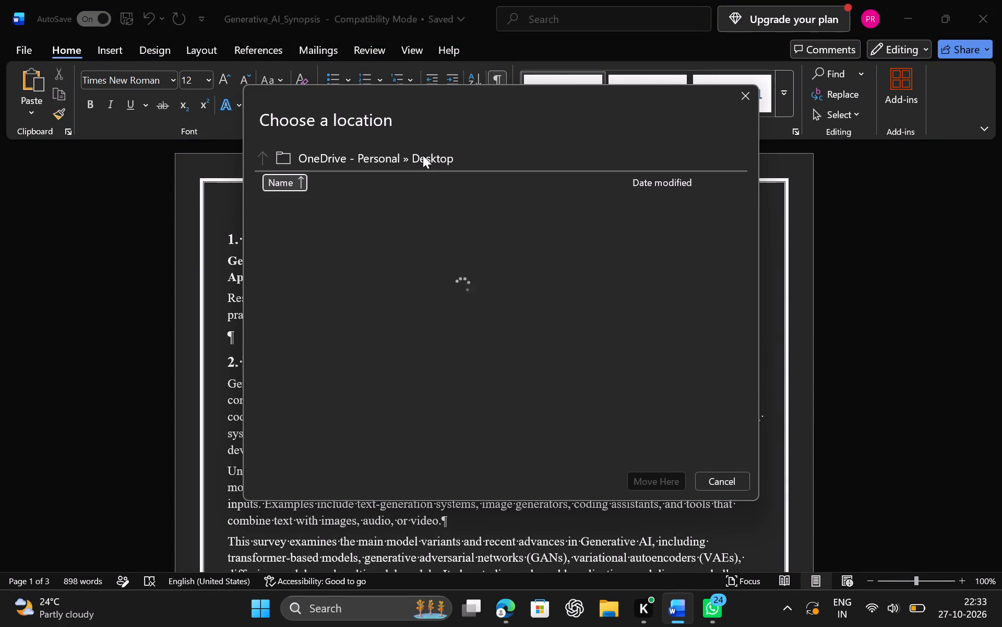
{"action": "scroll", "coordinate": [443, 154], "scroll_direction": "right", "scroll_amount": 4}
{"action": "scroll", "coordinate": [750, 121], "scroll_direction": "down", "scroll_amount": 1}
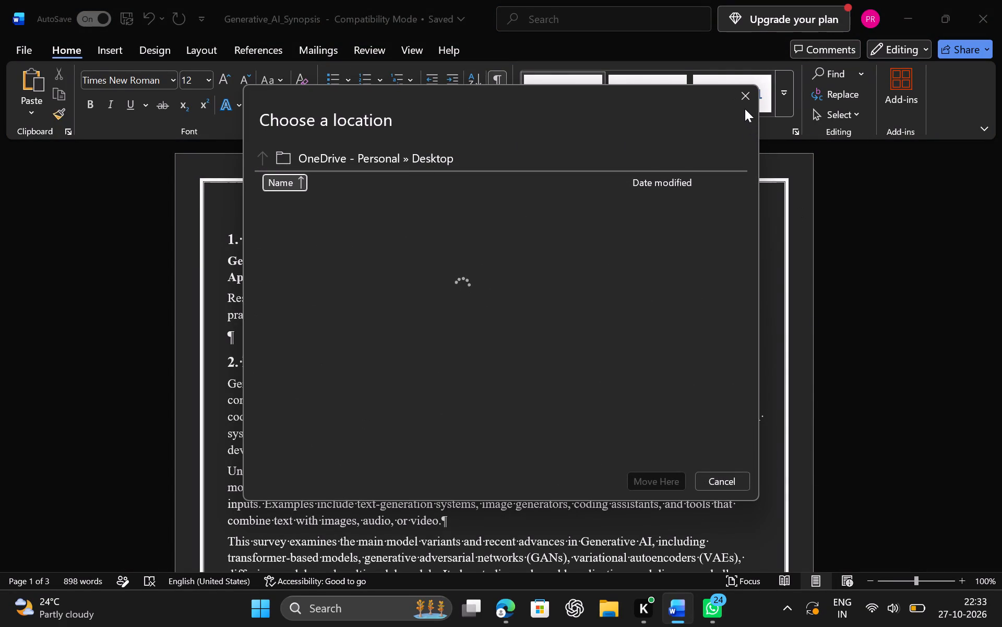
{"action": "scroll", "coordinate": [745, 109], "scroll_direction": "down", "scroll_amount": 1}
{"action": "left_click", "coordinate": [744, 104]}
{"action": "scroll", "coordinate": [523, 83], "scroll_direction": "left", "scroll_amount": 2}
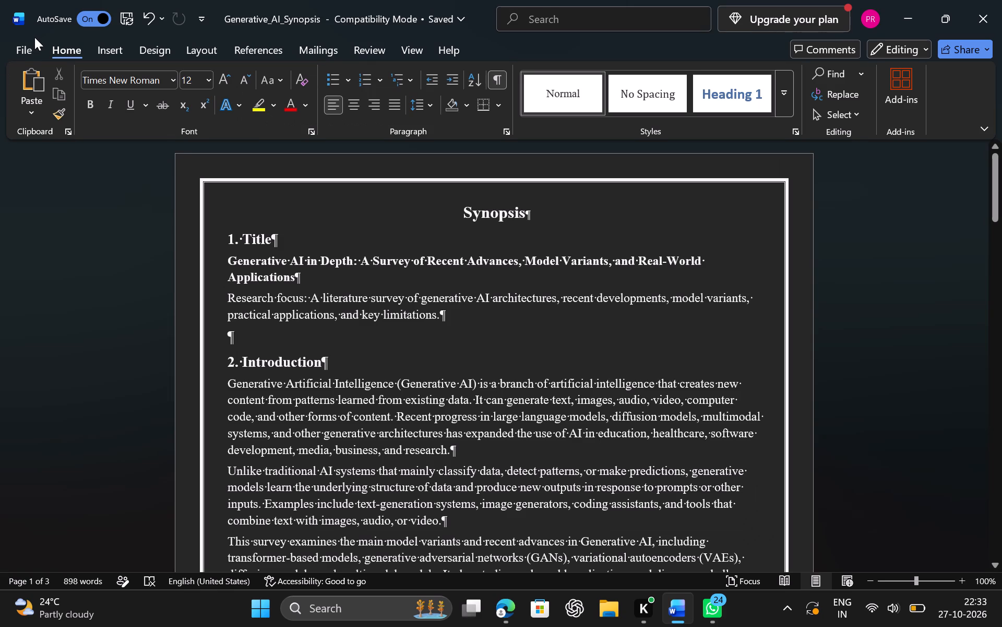
Export the synopsis again as a PDF, choosing the OneDrive Documents folder as the destination.
{"action": "scroll", "coordinate": [34, 37], "scroll_direction": "left", "scroll_amount": 1}
{"action": "left_click", "coordinate": [27, 43]}
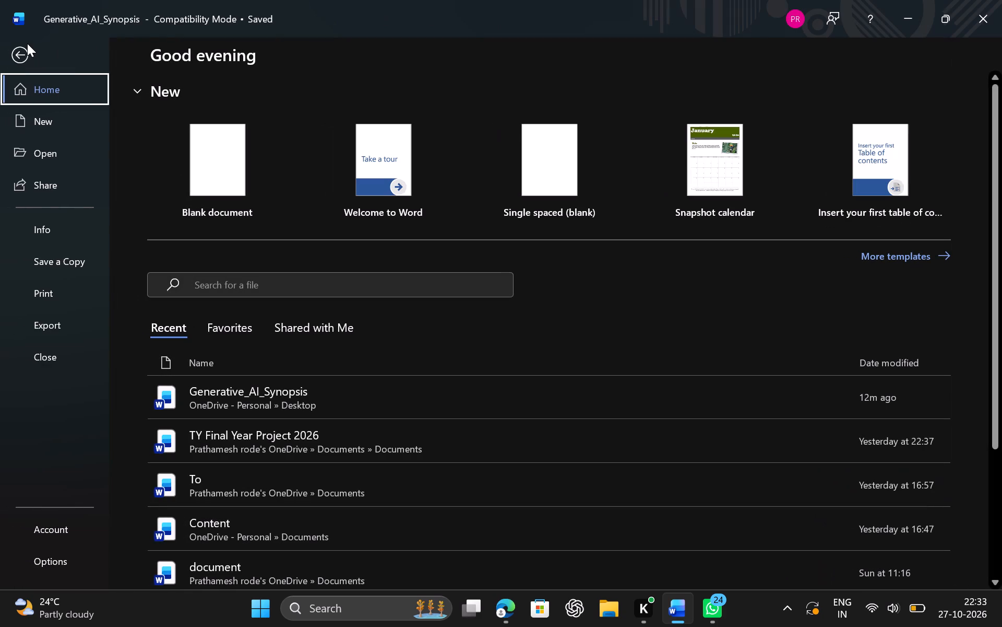
{"action": "scroll", "coordinate": [47, 206], "scroll_direction": "up", "scroll_amount": 3}
{"action": "scroll", "coordinate": [76, 335], "scroll_direction": "down", "scroll_amount": 1}
{"action": "left_click", "coordinate": [39, 322]}
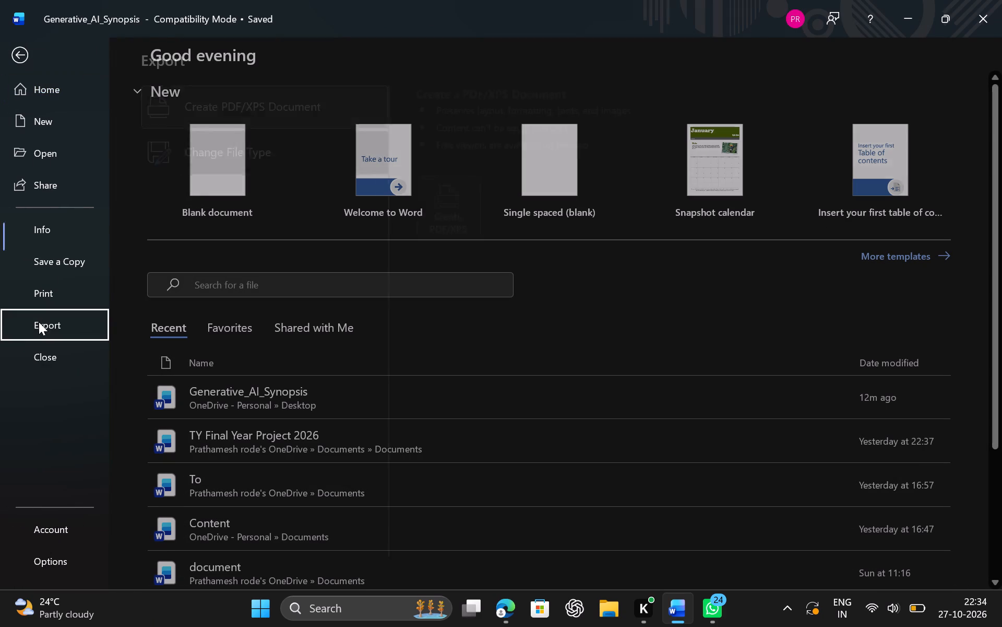
{"action": "scroll", "coordinate": [365, 110], "scroll_direction": "right", "scroll_amount": 2}
{"action": "left_click", "coordinate": [422, 186]}
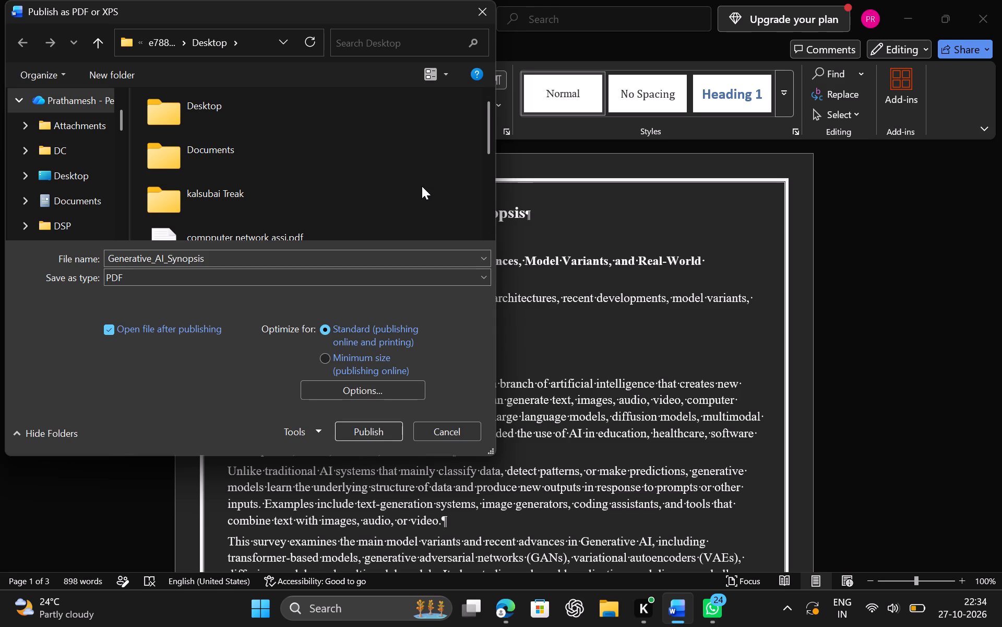
{"action": "left_click", "coordinate": [237, 149]}
{"action": "left_click", "coordinate": [237, 149]}
{"action": "double_click", "coordinate": [237, 149]}
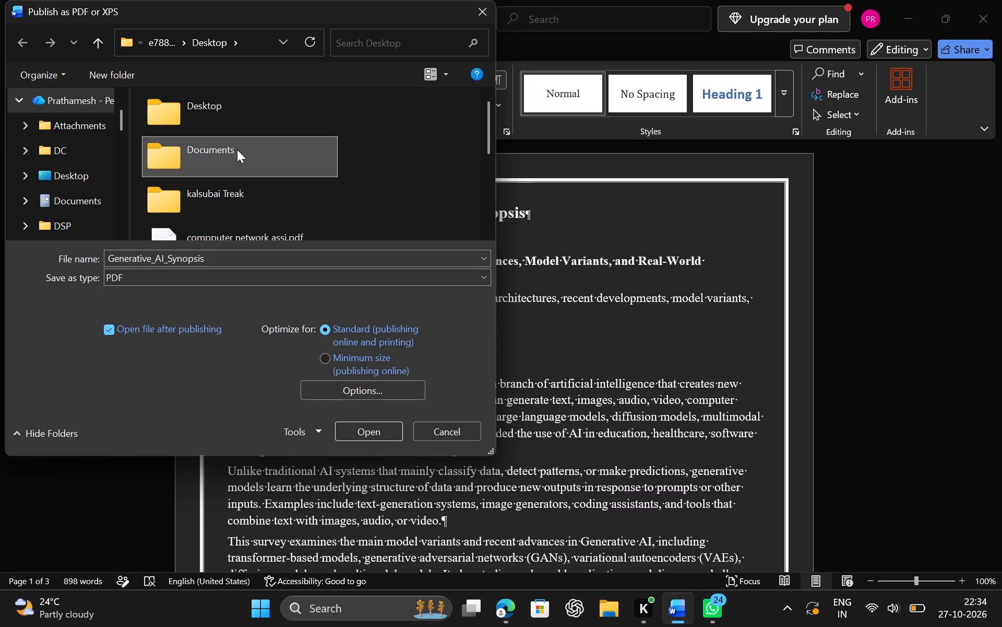
{"action": "double_click", "coordinate": [237, 149]}
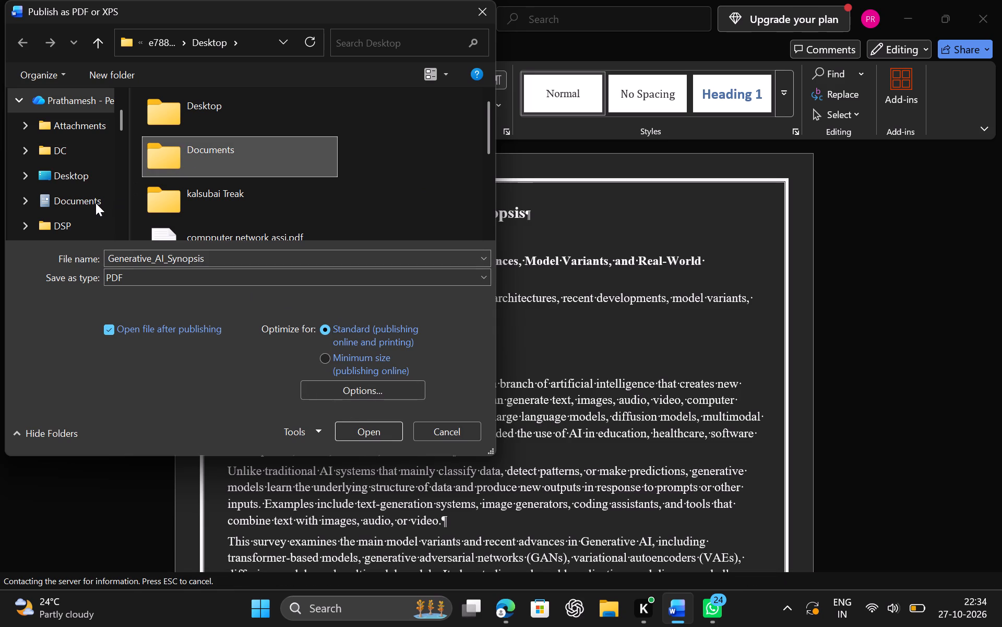
{"action": "left_click", "coordinate": [96, 203]}
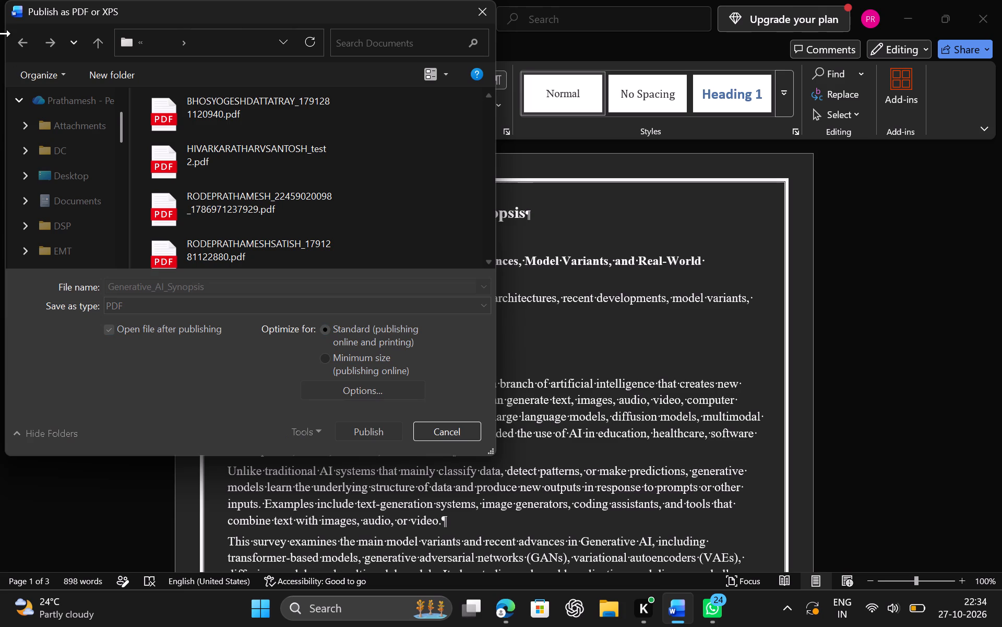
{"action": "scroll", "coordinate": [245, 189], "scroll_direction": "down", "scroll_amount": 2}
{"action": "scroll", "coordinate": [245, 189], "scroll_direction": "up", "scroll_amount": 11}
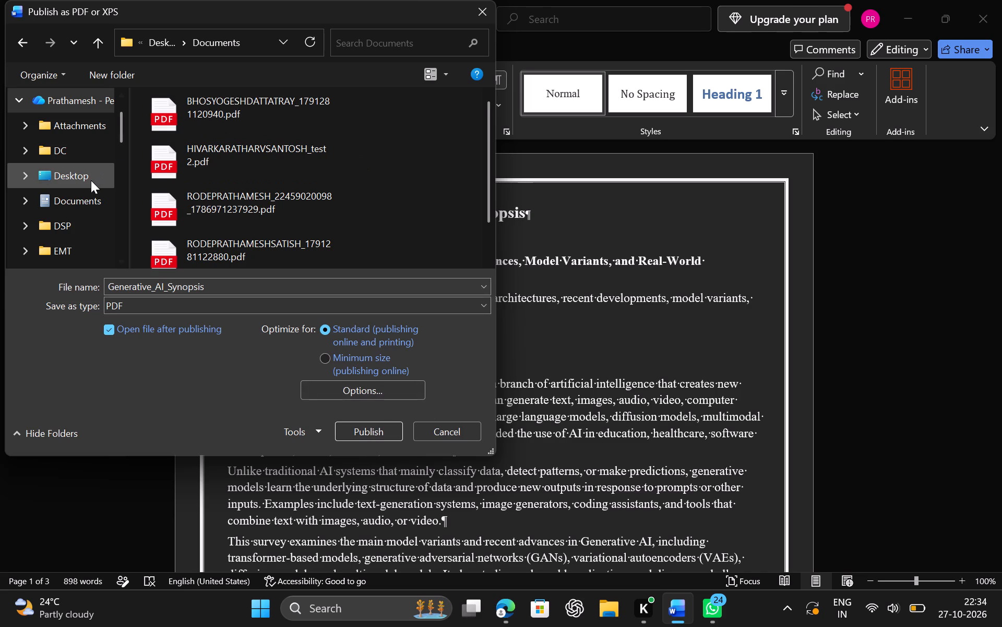